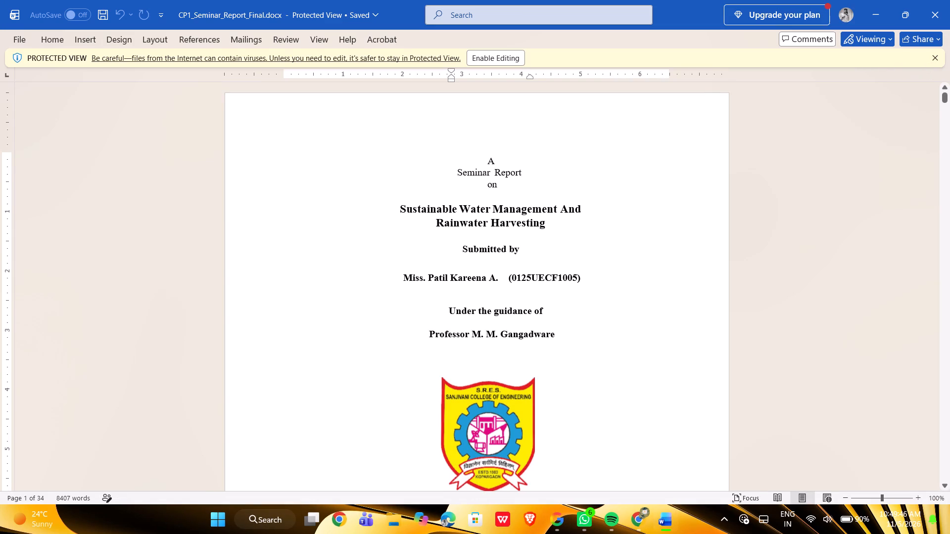
# Look over the seminar report's cover page and enable editing of the protected document.
pyautogui.hscroll(1, 900, 82)
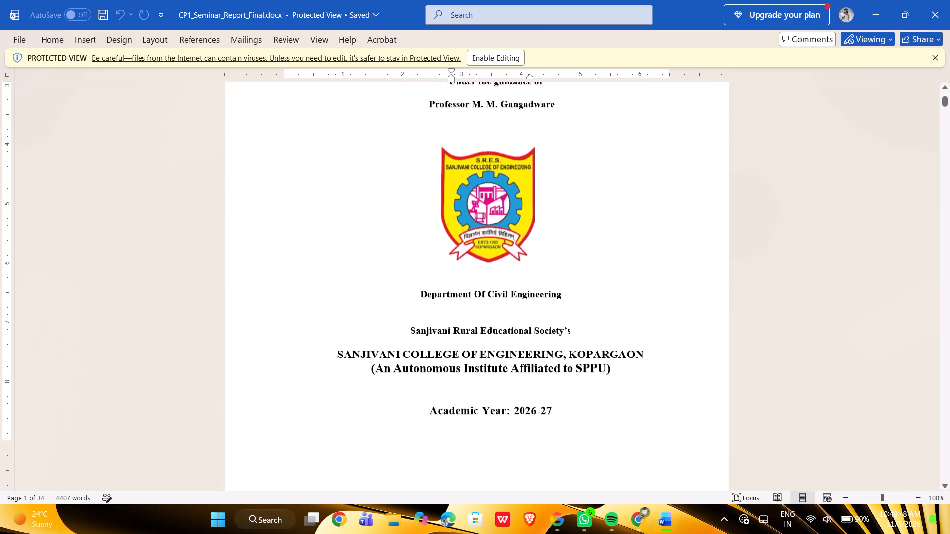
pyautogui.hscroll(1, 900, 82)
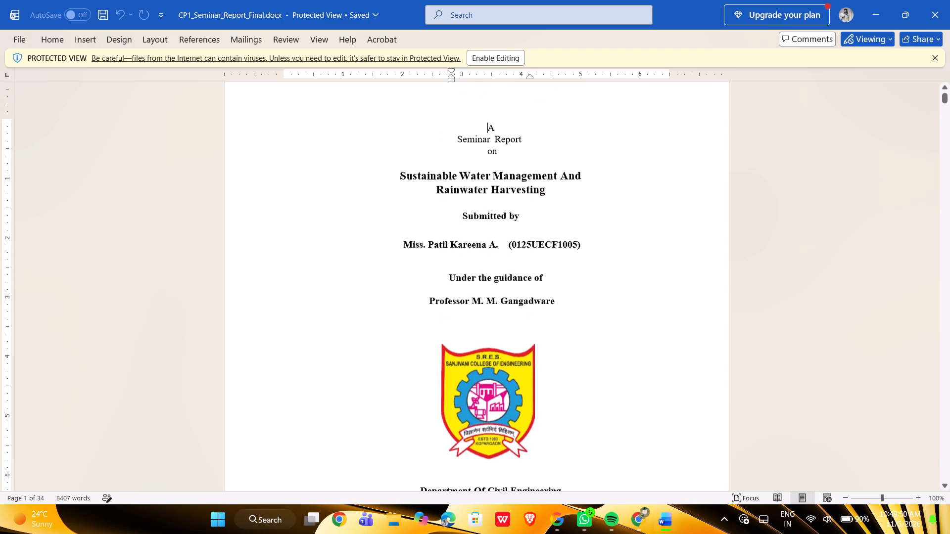
pyautogui.hscroll(2, 900, 82)
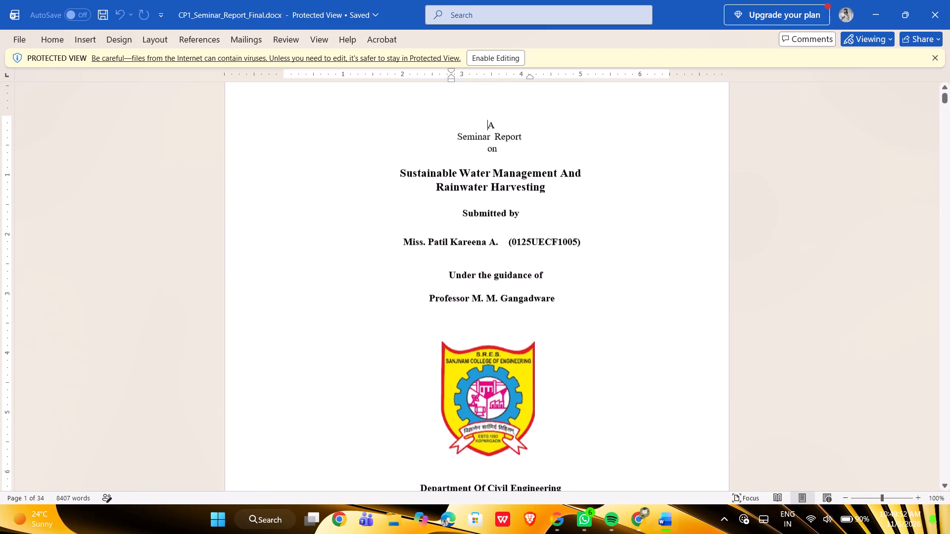
pyautogui.hscroll(1, 900, 82)
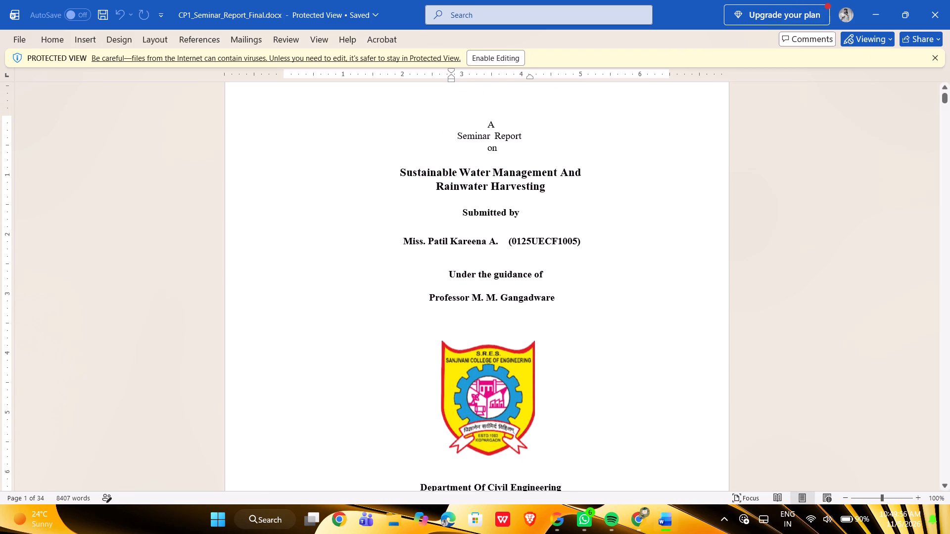
pyautogui.moveTo(453, 135); pyautogui.dragTo(535, 139)
pyautogui.click(511, 59)
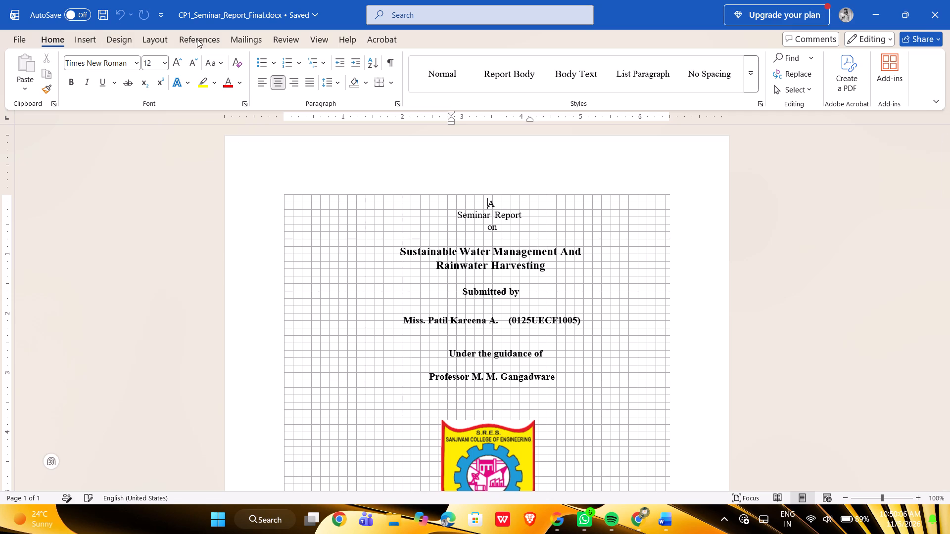
# Make the "Seminar Report" line on the cover page bold.
pyautogui.click(158, 38)
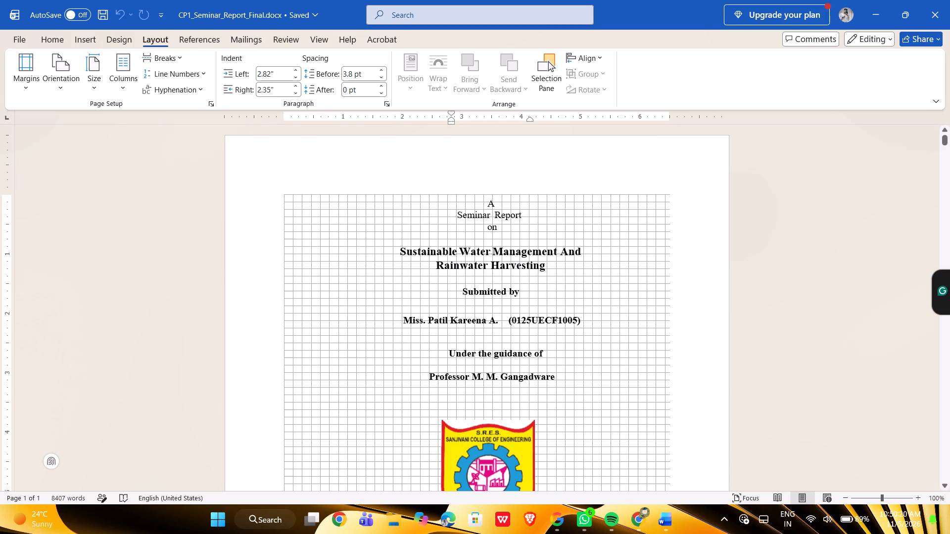
pyautogui.moveTo(457, 213); pyautogui.dragTo(520, 215)
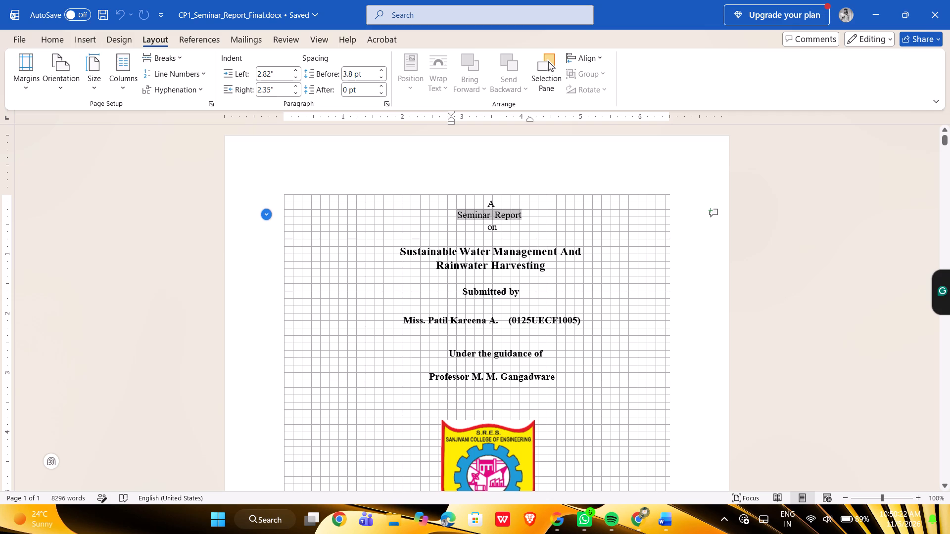
pyautogui.moveTo(520, 215); pyautogui.dragTo(529, 215)
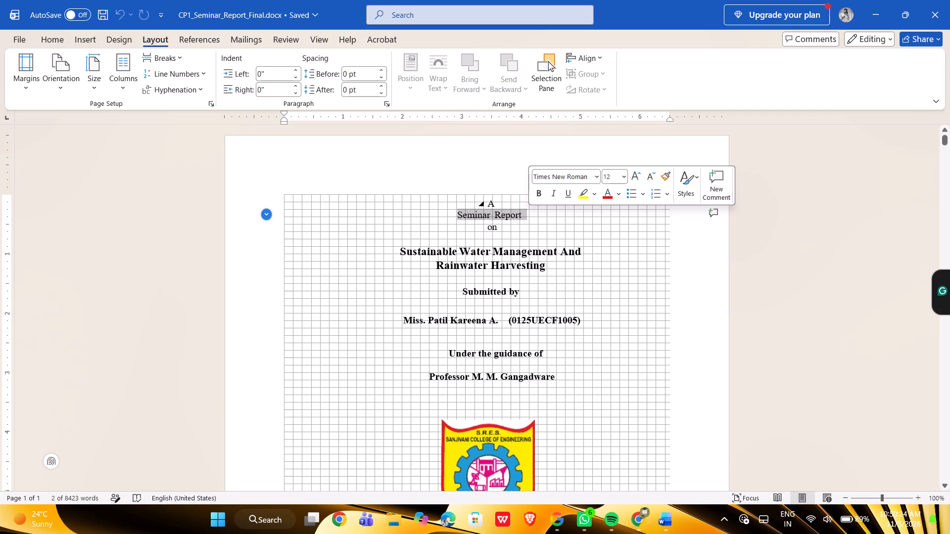
pyautogui.click(536, 194)
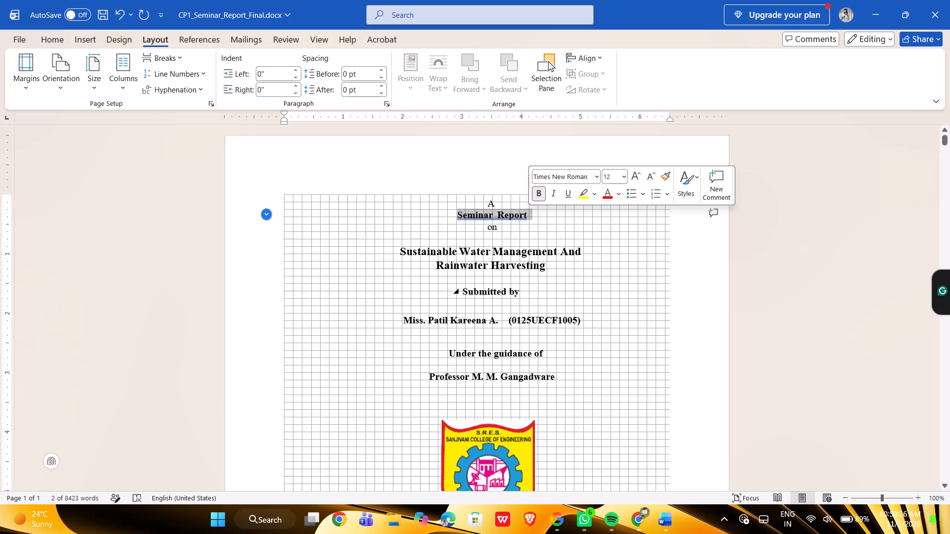
pyautogui.click(669, 281)
pyautogui.click(652, 281)
pyautogui.rightClick(652, 281)
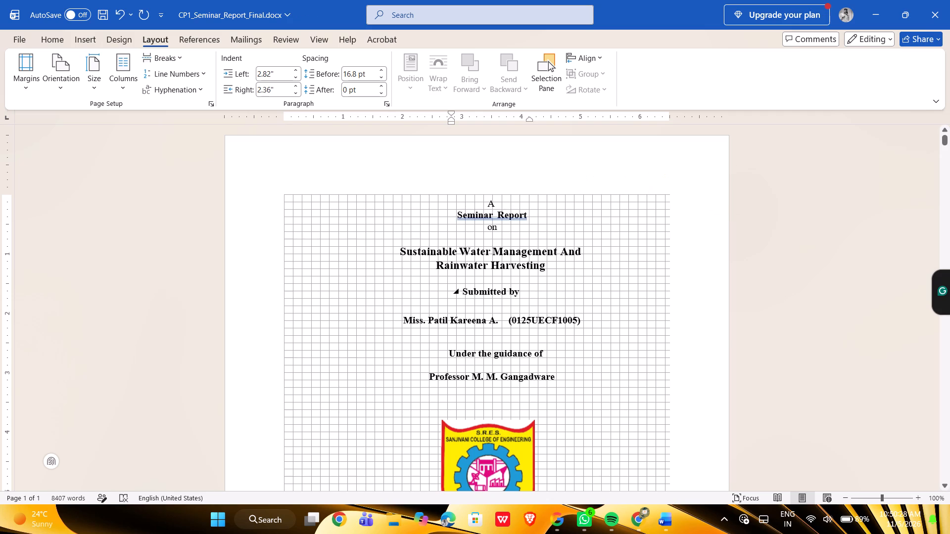
pyautogui.click(652, 281)
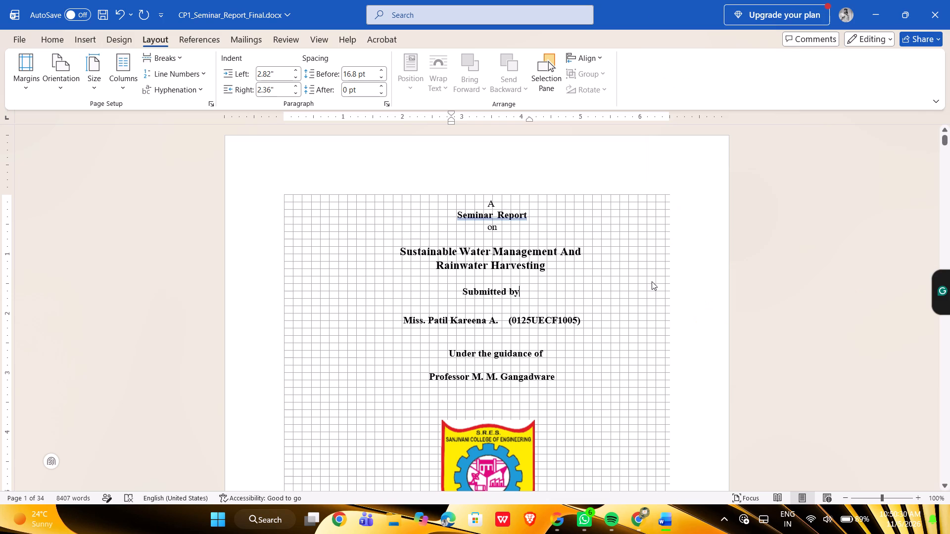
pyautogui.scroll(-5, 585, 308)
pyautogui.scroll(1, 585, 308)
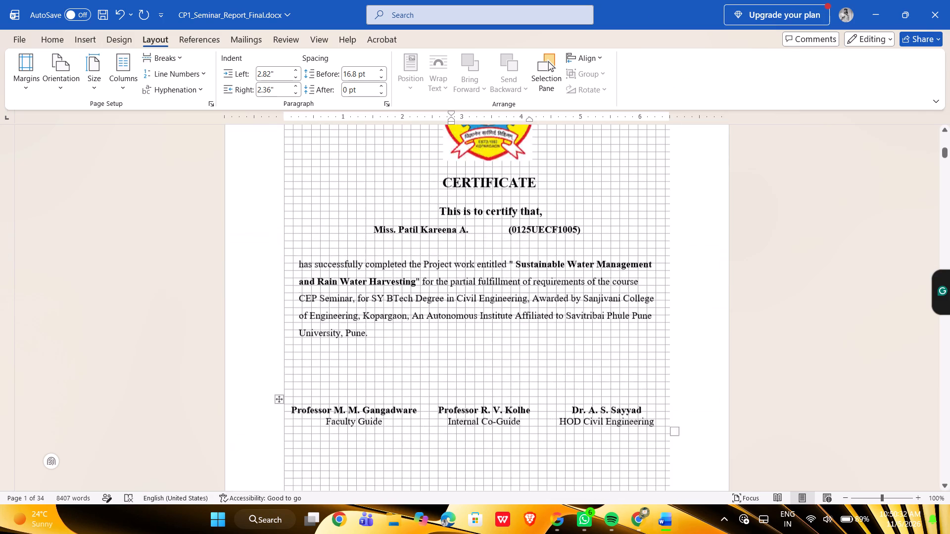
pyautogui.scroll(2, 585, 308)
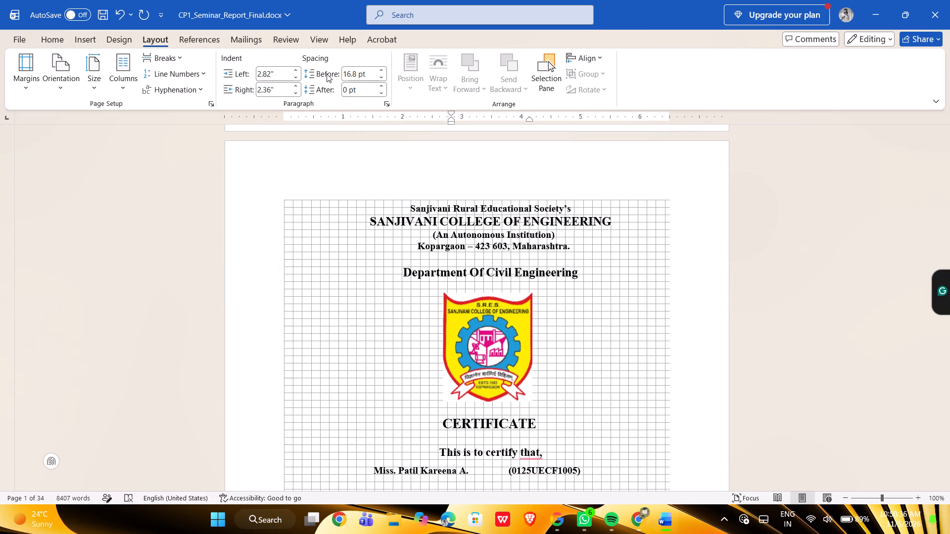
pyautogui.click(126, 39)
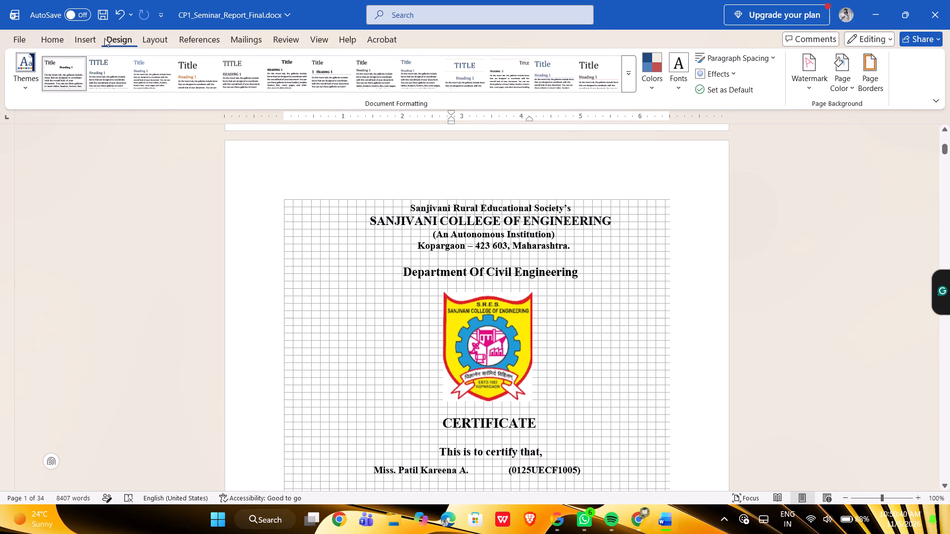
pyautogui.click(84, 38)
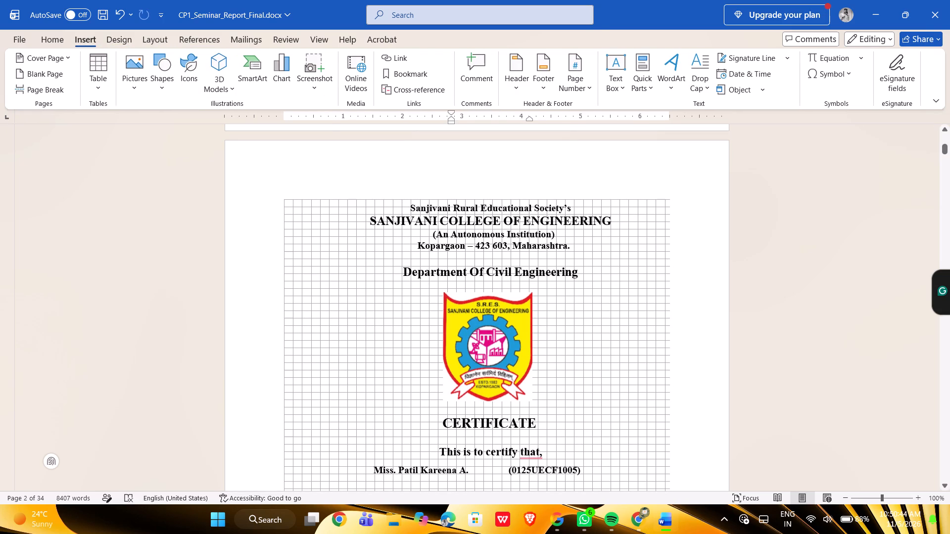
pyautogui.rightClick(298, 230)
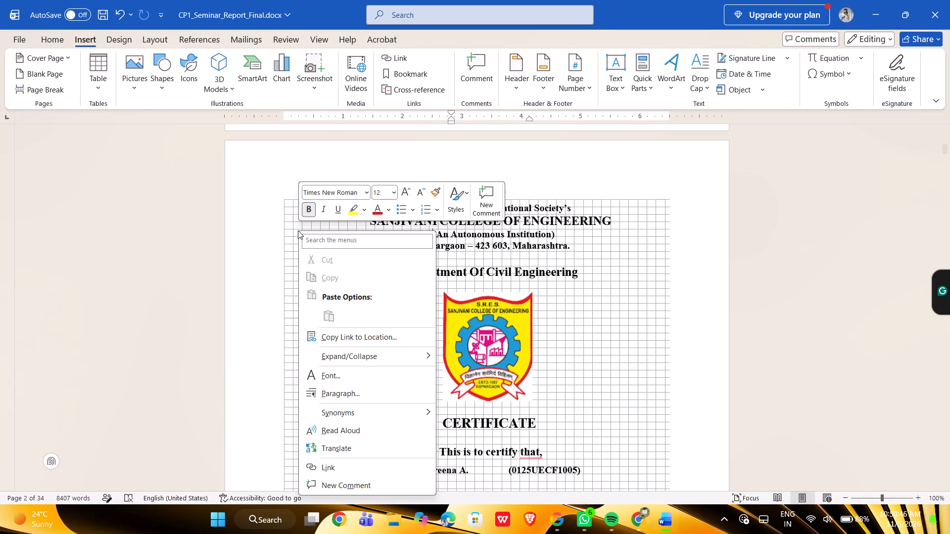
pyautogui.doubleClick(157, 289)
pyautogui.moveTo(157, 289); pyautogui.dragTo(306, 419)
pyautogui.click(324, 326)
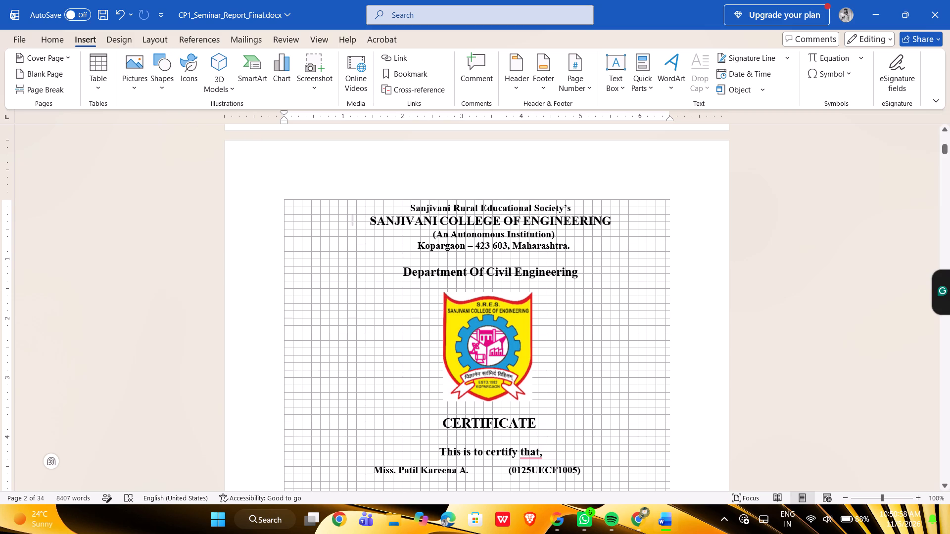
# Examine the certificate page's wording and the signatory block below it.
pyautogui.scroll(-2, 406, 222)
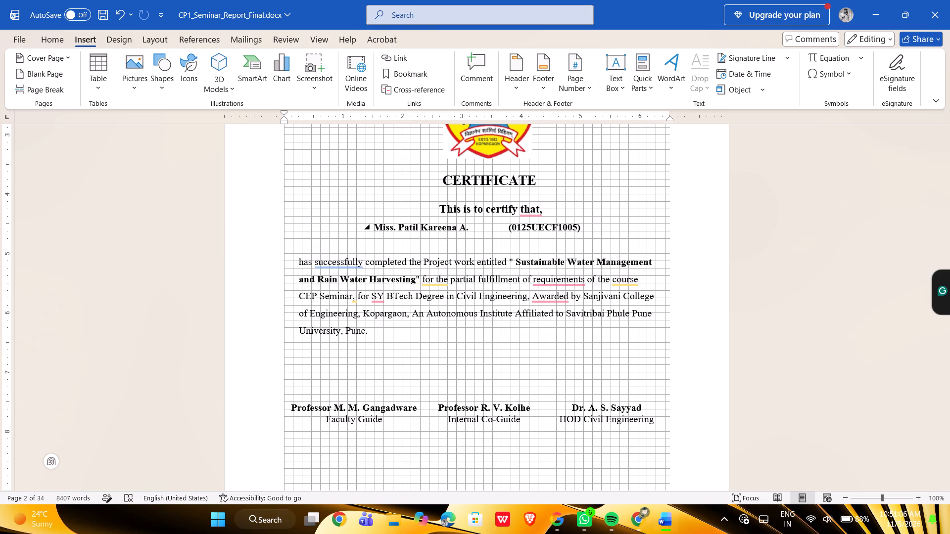
pyautogui.scroll(2, 440, 235)
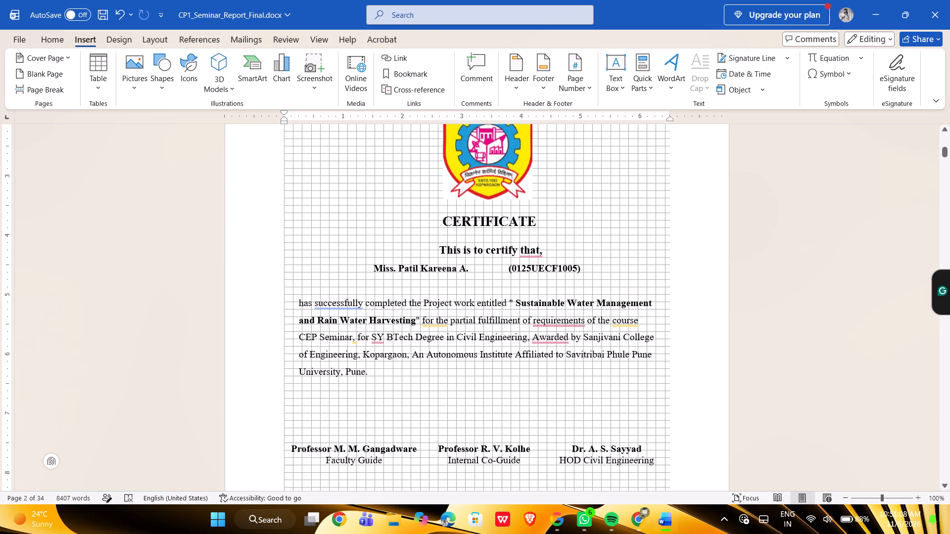
pyautogui.scroll(2, 440, 235)
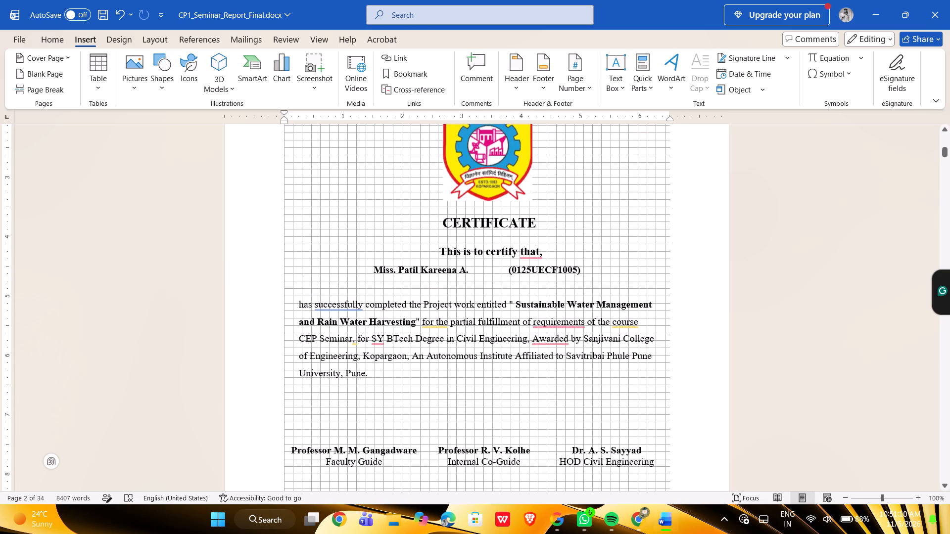
pyautogui.scroll(3, 440, 235)
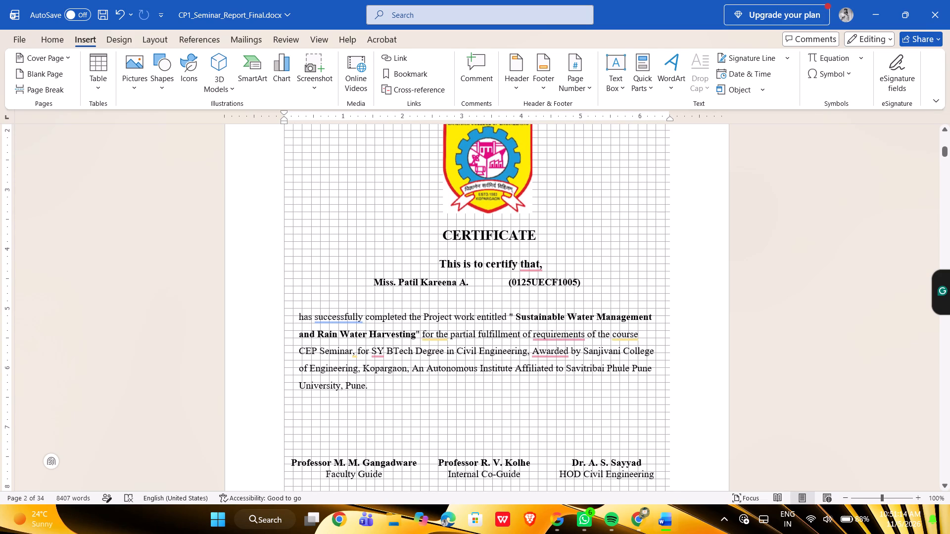
pyautogui.scroll(2, 440, 235)
# Abbreviate "Professor" to "Prof." before the Internal Co-Guide's name in the certificate's signatory block.
pyautogui.click(478, 464)
pyautogui.press('BackSpace')
pyautogui.press('BackSpace')
pyautogui.press('BackSpace')
pyautogui.press('BackSpace')
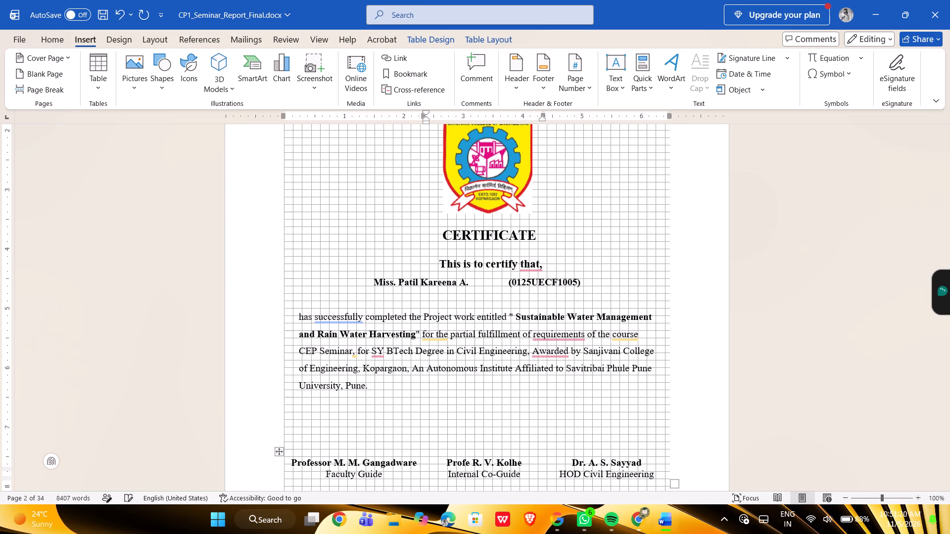
pyautogui.press('BackSpace')
pyautogui.press('.')
# Abbreviate "Professor" to "Prof." before the Faculty Guide's name in the certificate's signatory block.
pyautogui.click(330, 462)
pyautogui.press('BackSpace')
pyautogui.press('BackSpace')
pyautogui.press('BackSpace')
pyautogui.press('BackSpace')
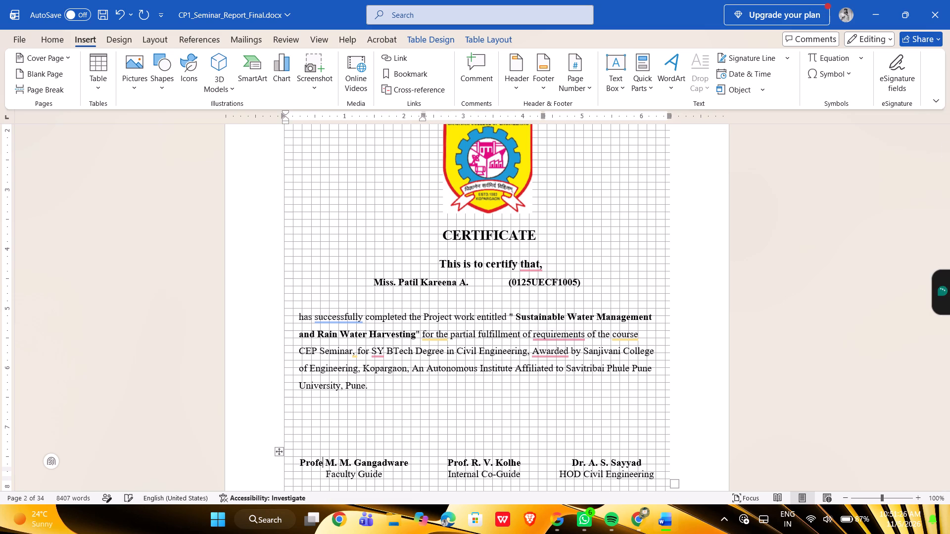
pyautogui.press('BackSpace')
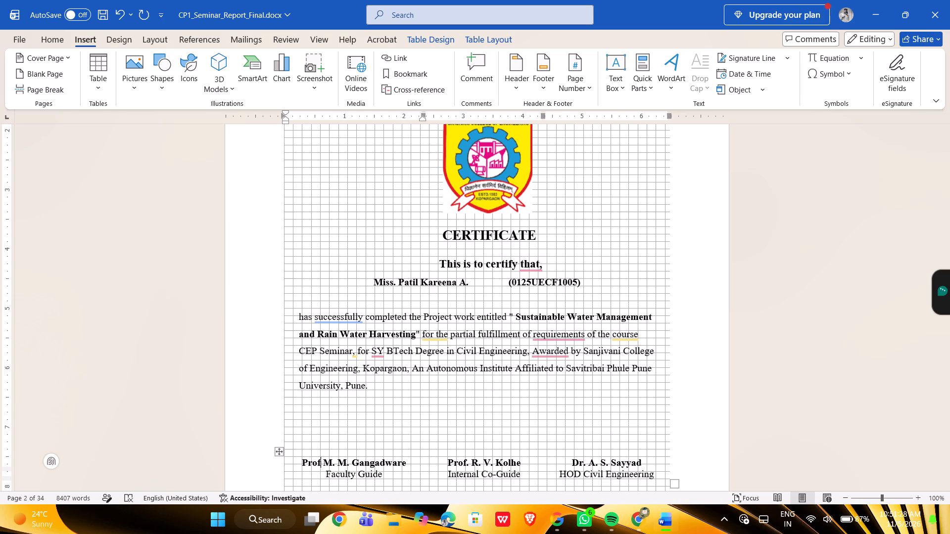
pyautogui.press('.')
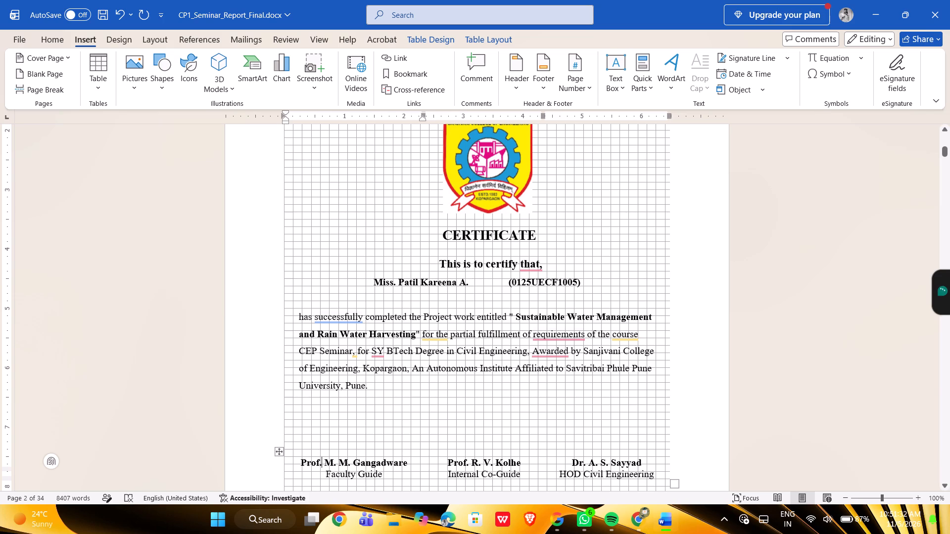
# Remove the bold formatting from the "Under the guidance of" and "Submitted by" lines on the cover page.
pyautogui.scroll(1, 453, 412)
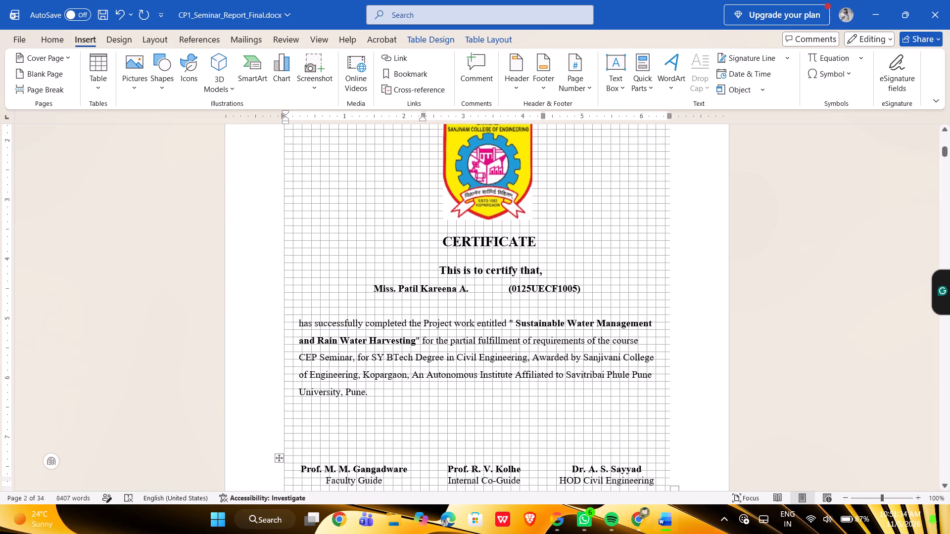
pyautogui.scroll(2, 453, 412)
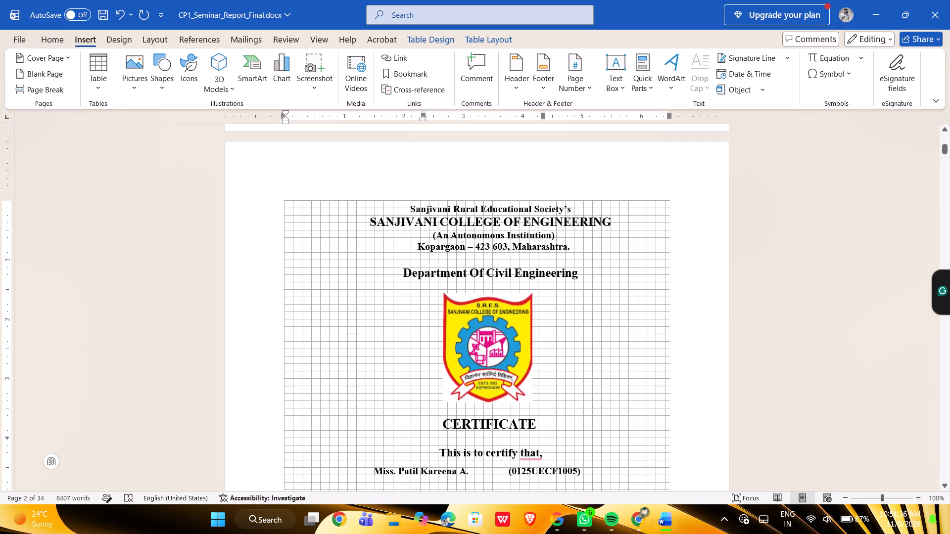
pyautogui.scroll(4, 453, 412)
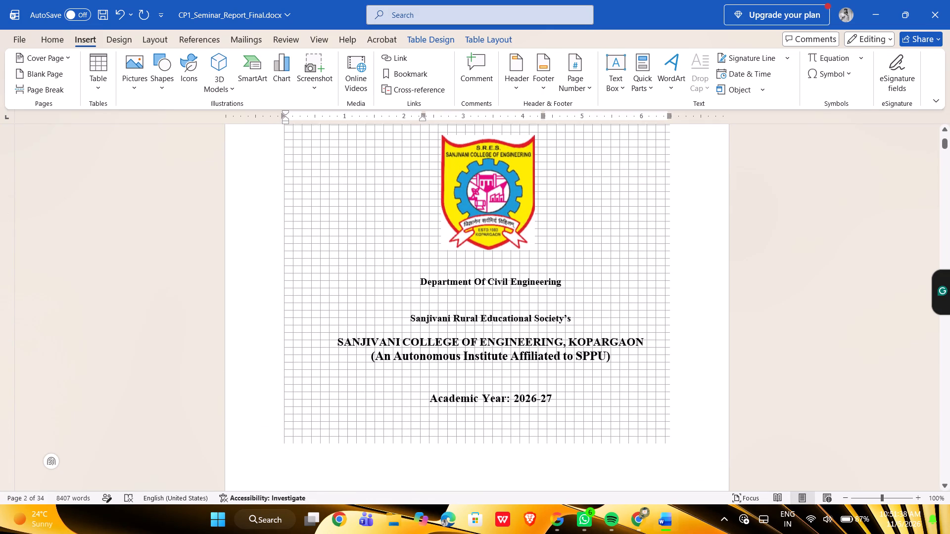
pyautogui.scroll(2, 453, 412)
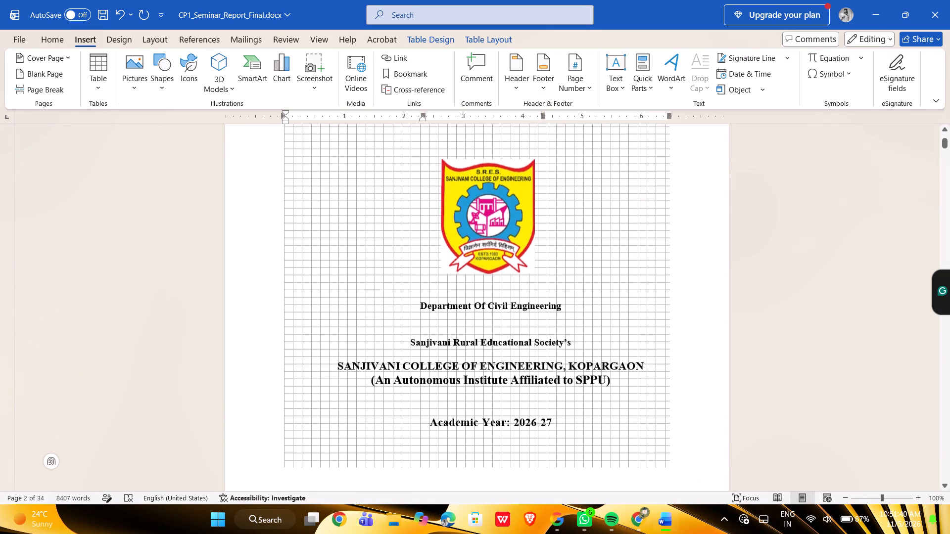
pyautogui.scroll(1, 453, 412)
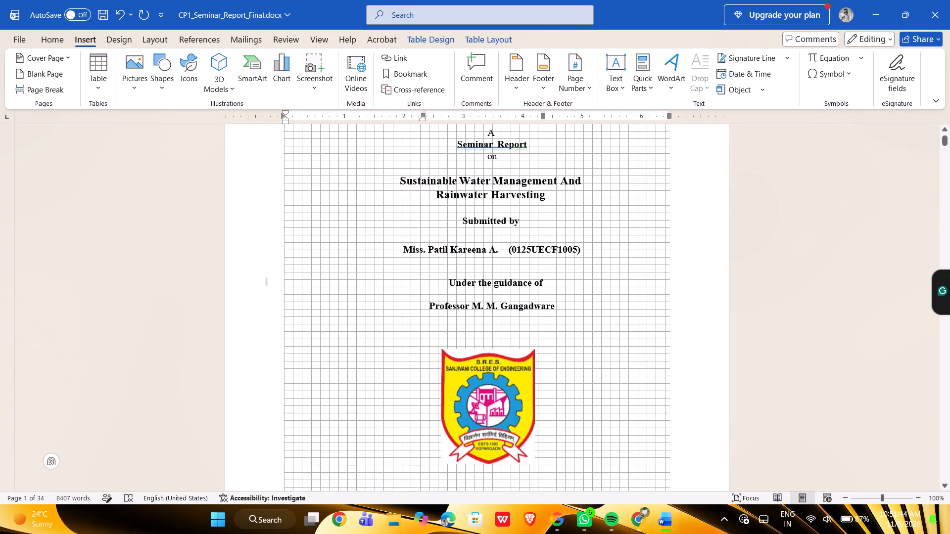
pyautogui.moveTo(442, 281); pyautogui.dragTo(460, 281)
pyautogui.moveTo(460, 281); pyautogui.dragTo(555, 285)
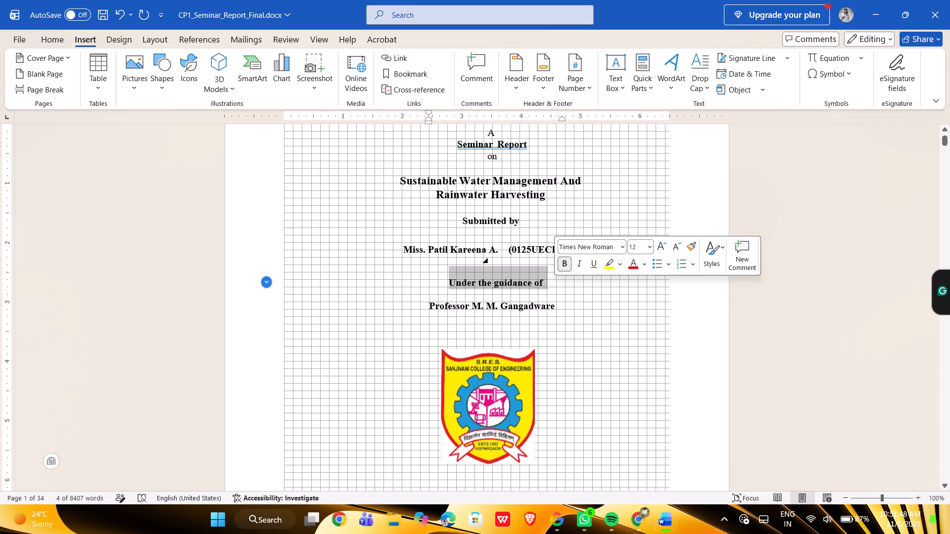
pyautogui.click(569, 267)
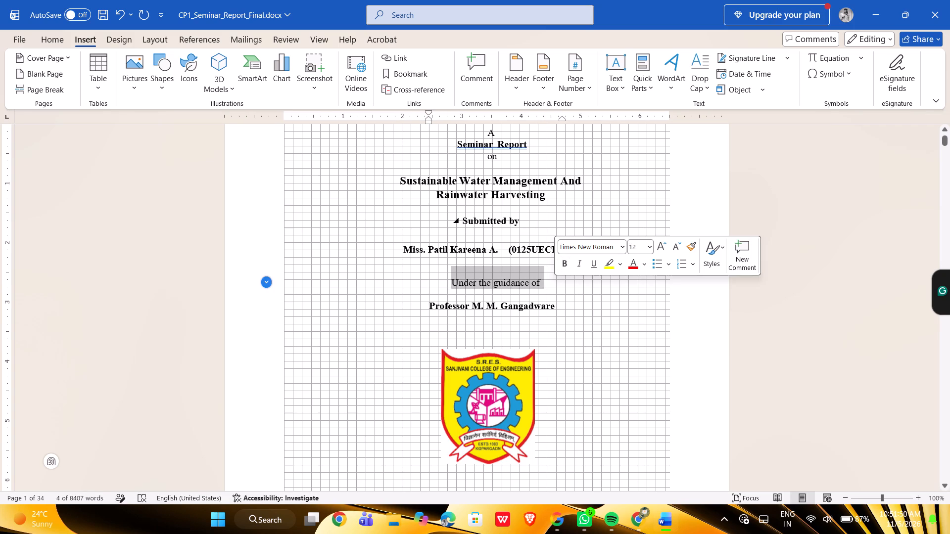
pyautogui.moveTo(462, 222); pyautogui.dragTo(535, 225)
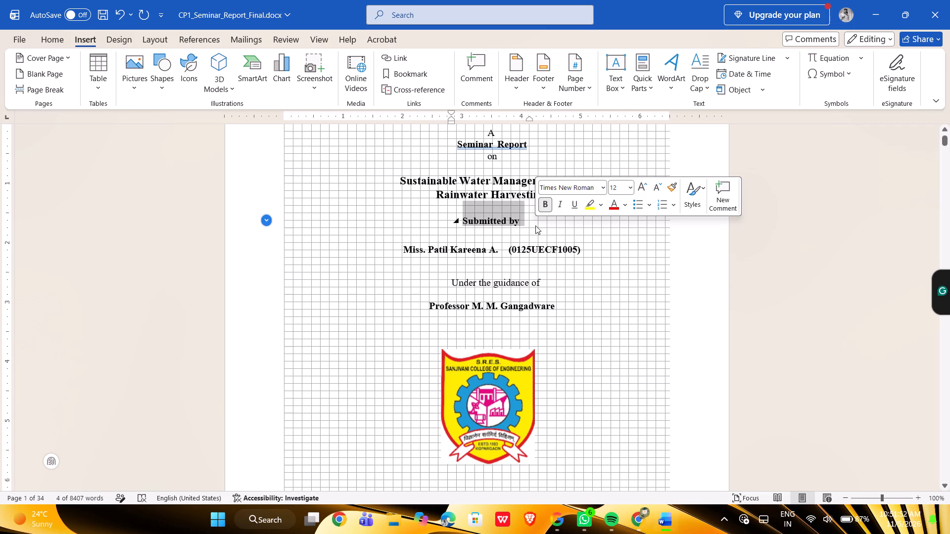
pyautogui.click(548, 203)
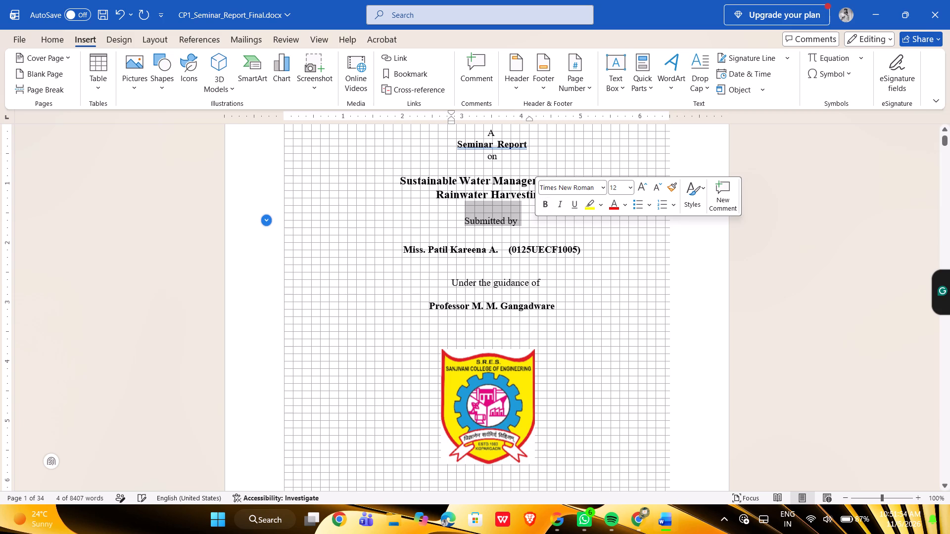
# Read through the acknowledgement and abstract pages to check their wording and layout.
pyautogui.scroll(-3, 601, 303)
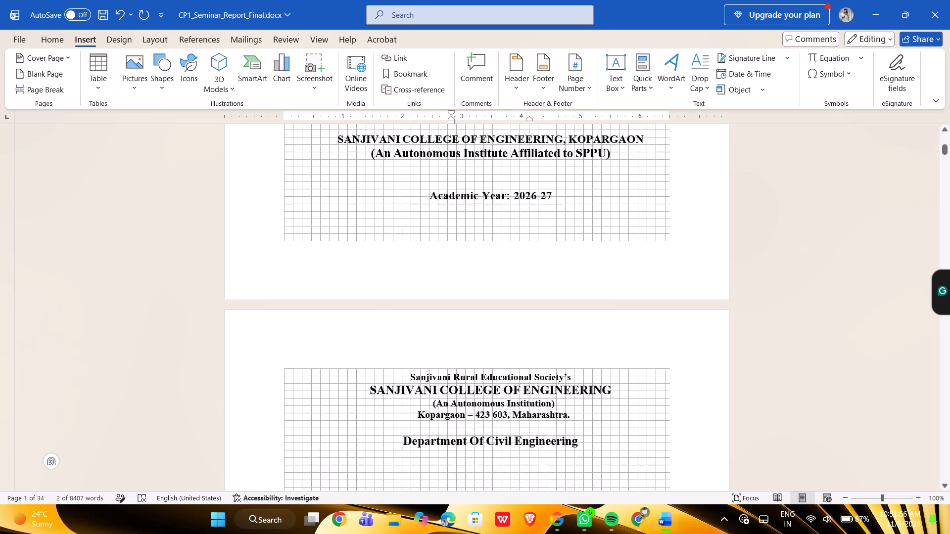
pyautogui.scroll(-3, 601, 303)
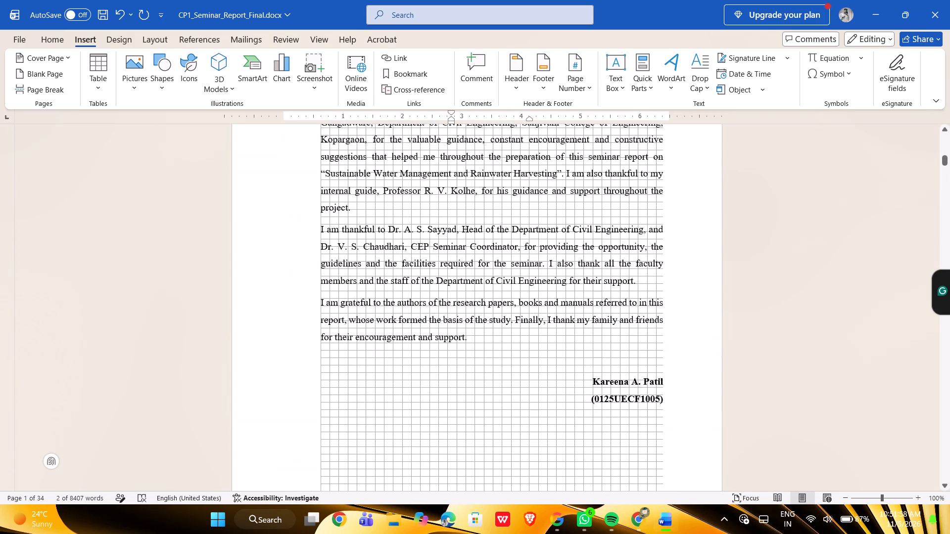
pyautogui.scroll(-2, 601, 303)
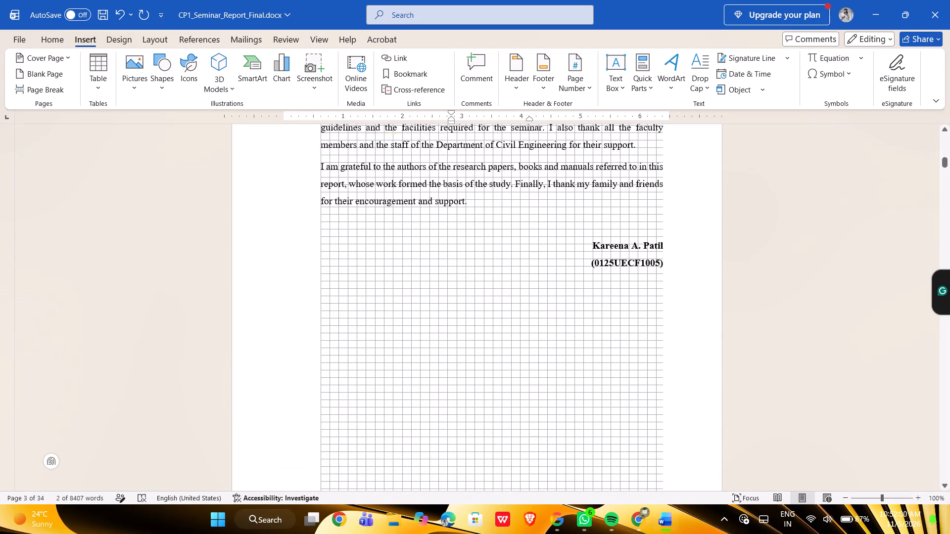
pyautogui.scroll(-1, 601, 303)
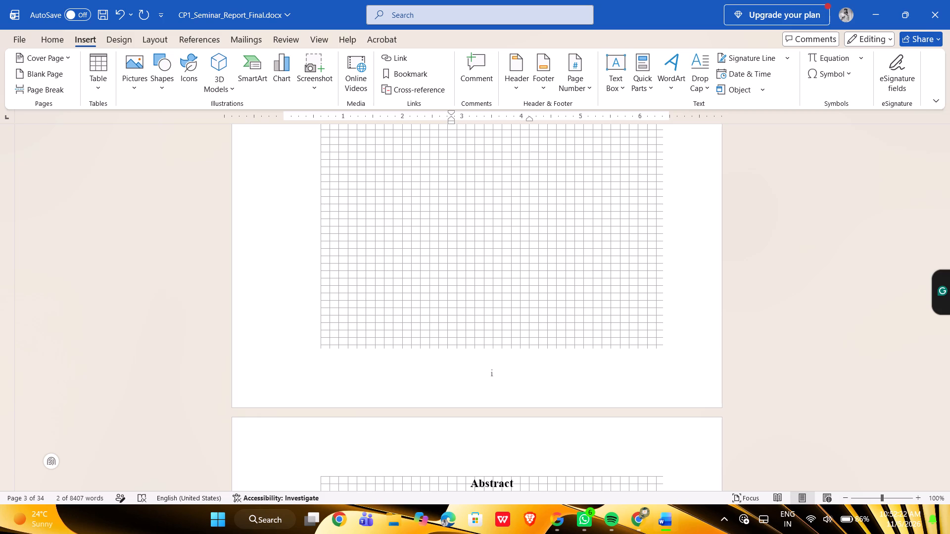
pyautogui.hscroll(1, 601, 303)
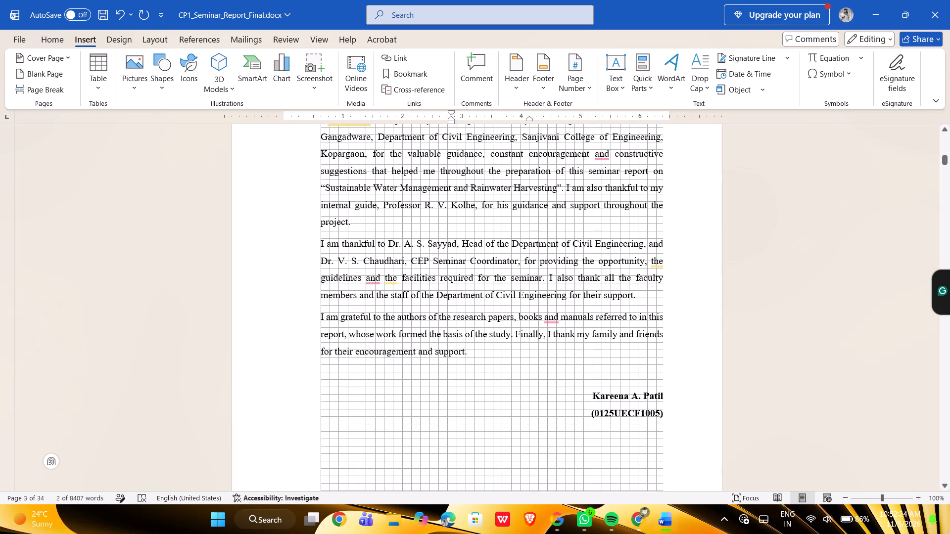
pyautogui.hscroll(1, 601, 303)
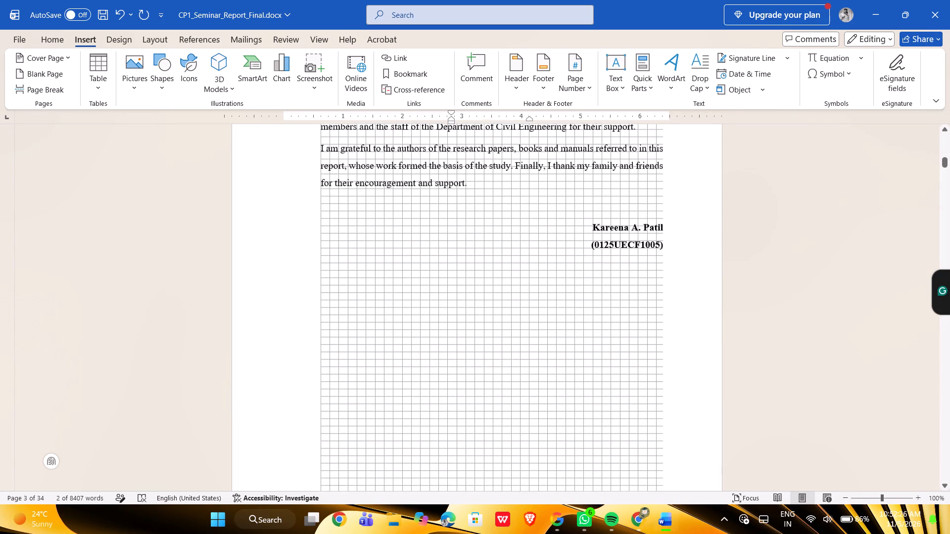
pyautogui.scroll(-2, 601, 303)
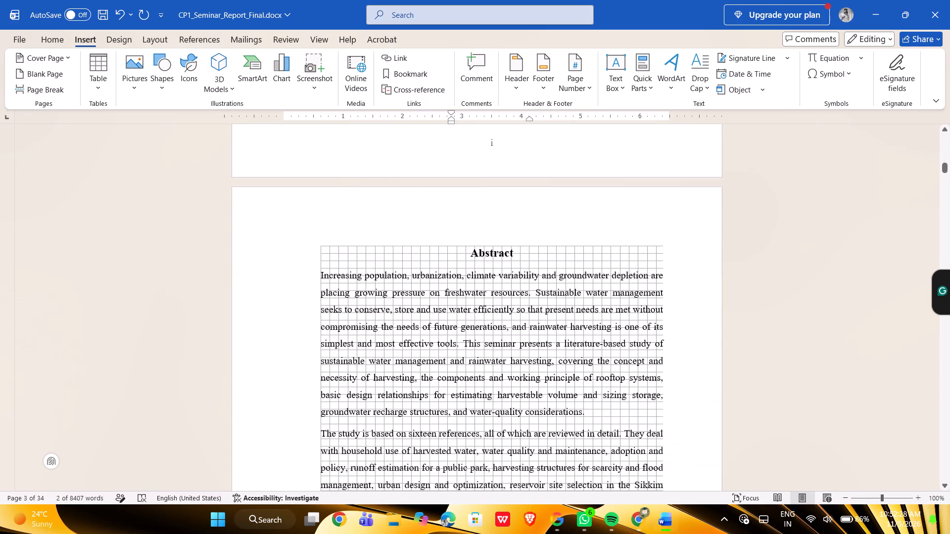
pyautogui.scroll(-2, 601, 303)
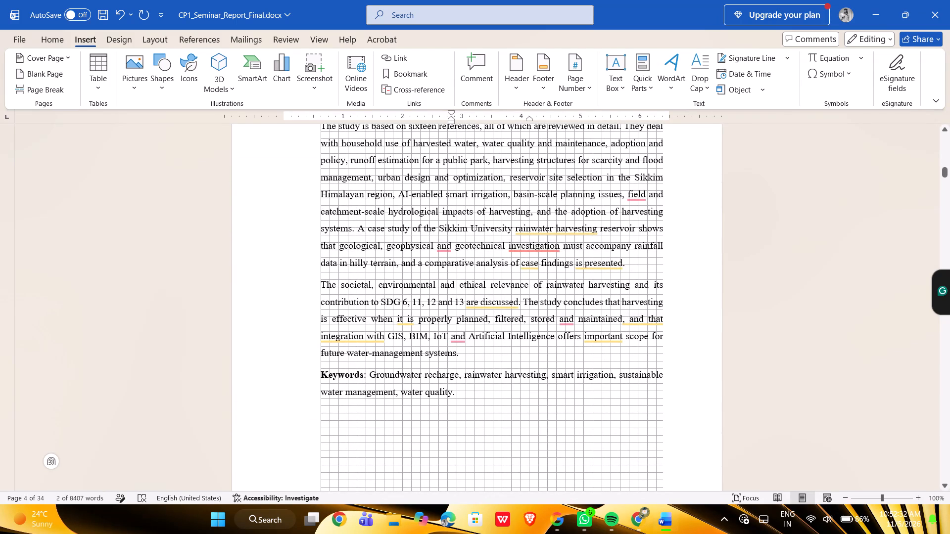
pyautogui.scroll(-3, 601, 303)
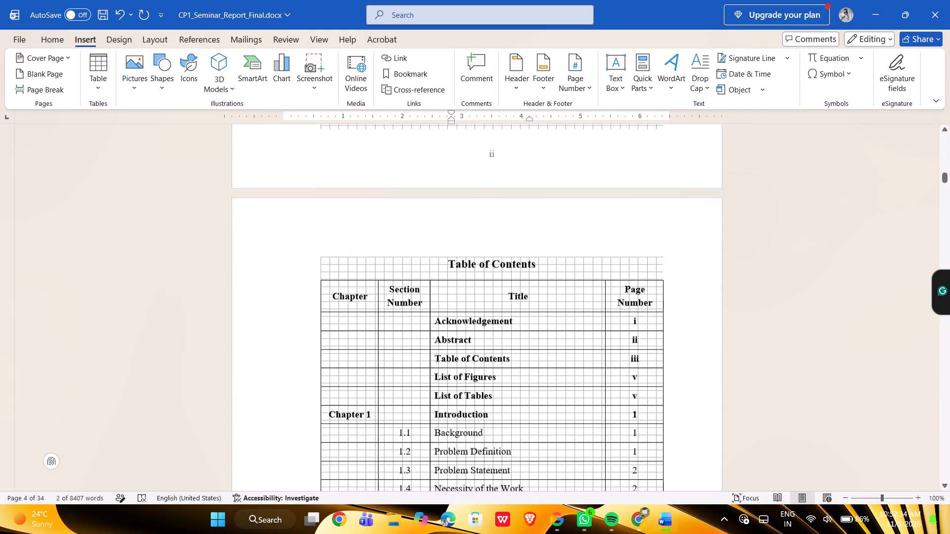
# Change the "Table of Contents" page heading to "Table of Content".
pyautogui.scroll(-2, 601, 303)
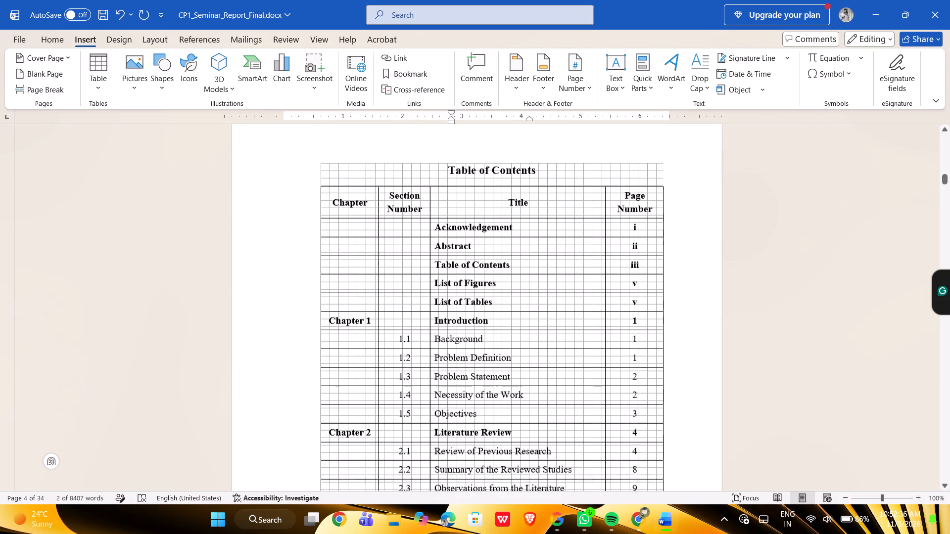
pyautogui.scroll(-1, 601, 303)
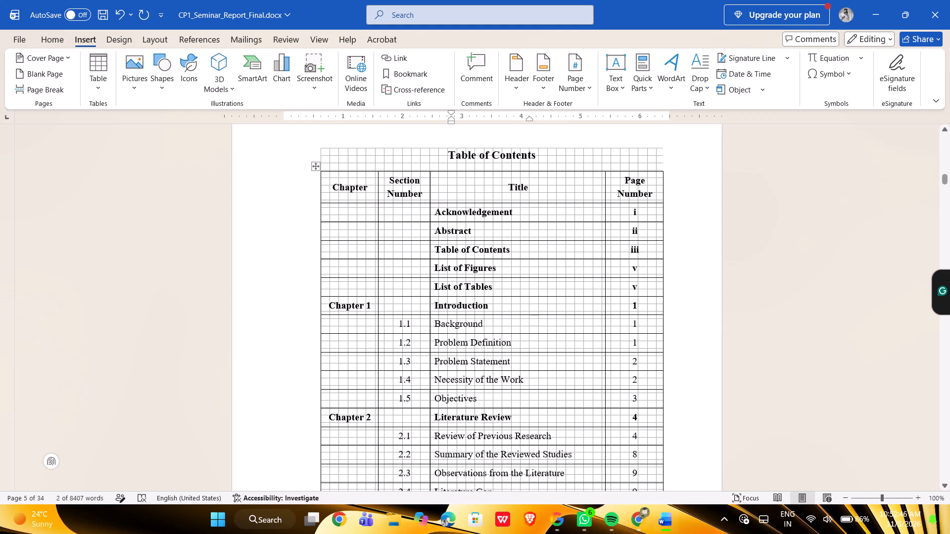
pyautogui.click(537, 156)
pyautogui.press('BackSpace')
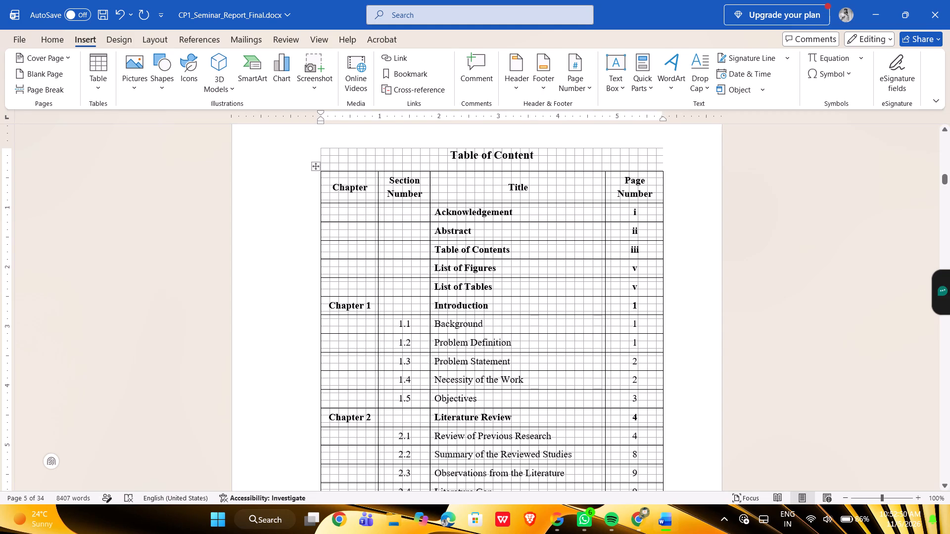
# Review the chapter and section entries in the contents table, followed by the List of Figures and List of Tables.
pyautogui.scroll(-1, 492, 342)
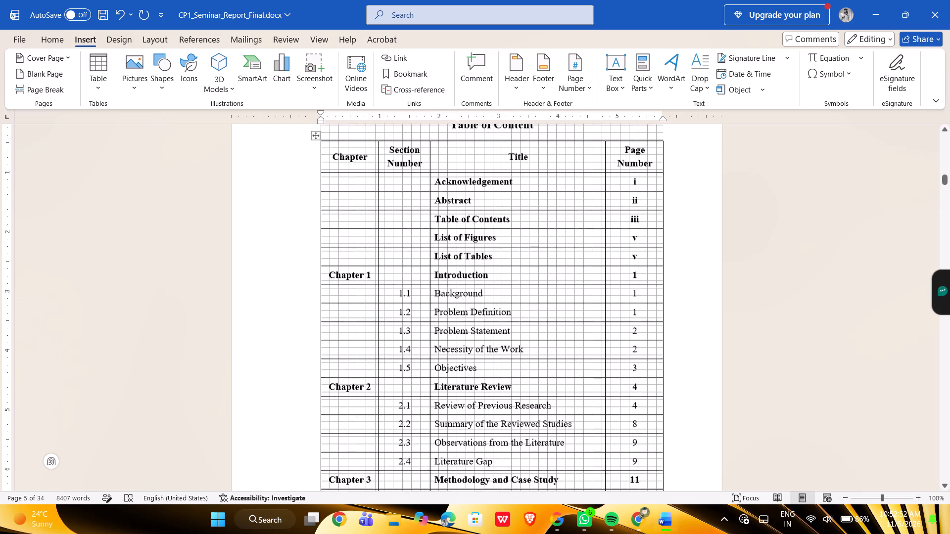
pyautogui.scroll(-2, 492, 342)
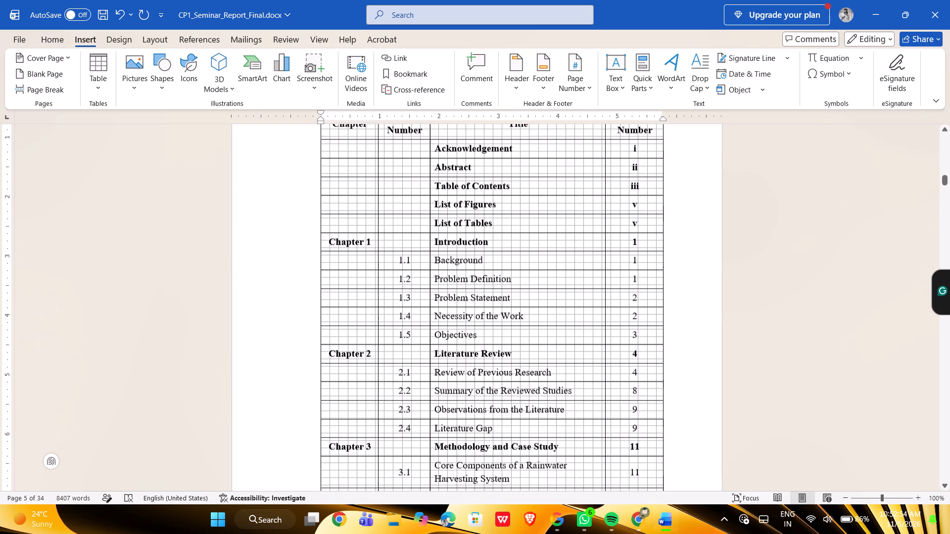
pyautogui.scroll(-2, 492, 342)
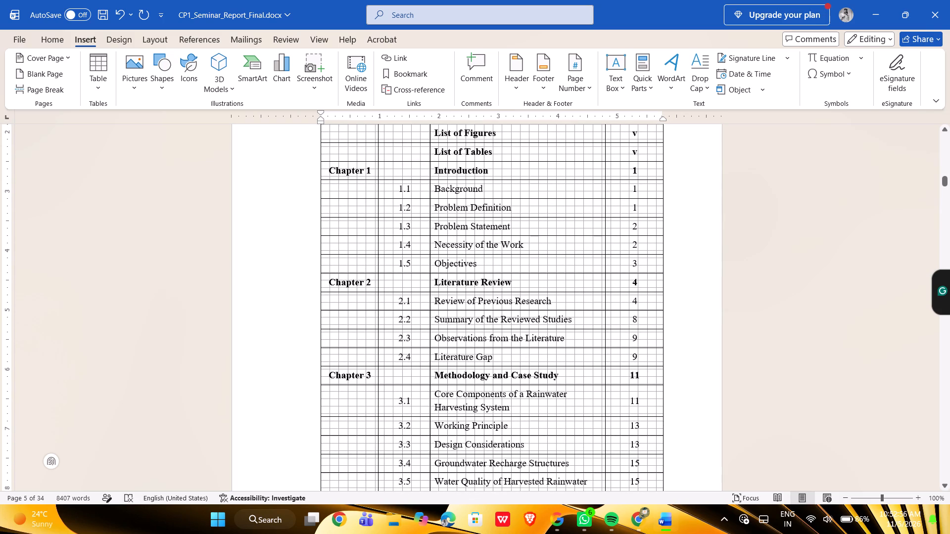
pyautogui.scroll(-2, 492, 342)
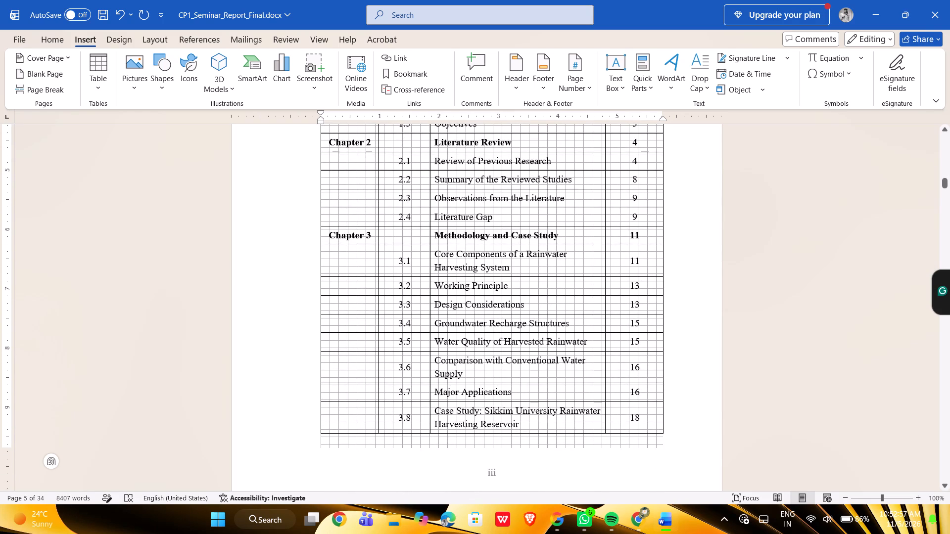
pyautogui.scroll(-1, 492, 342)
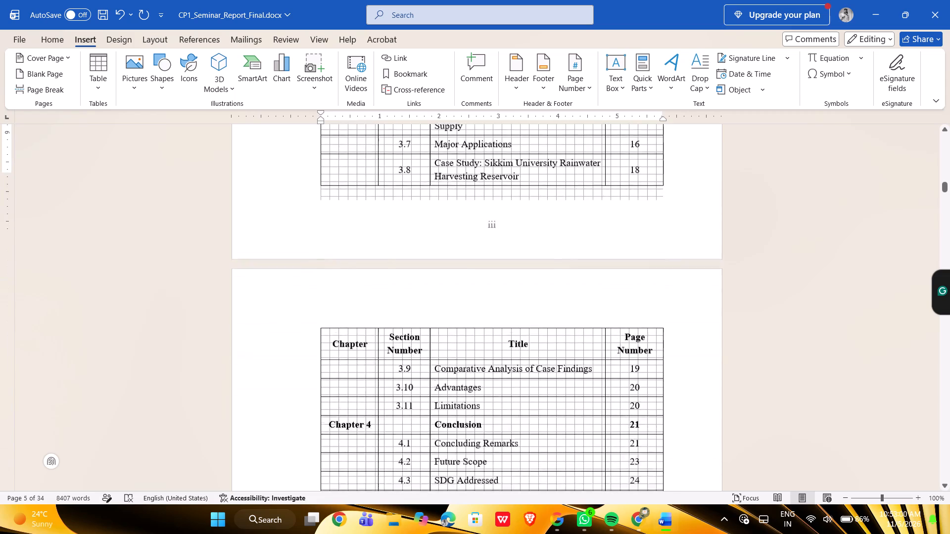
pyautogui.scroll(-1, 492, 342)
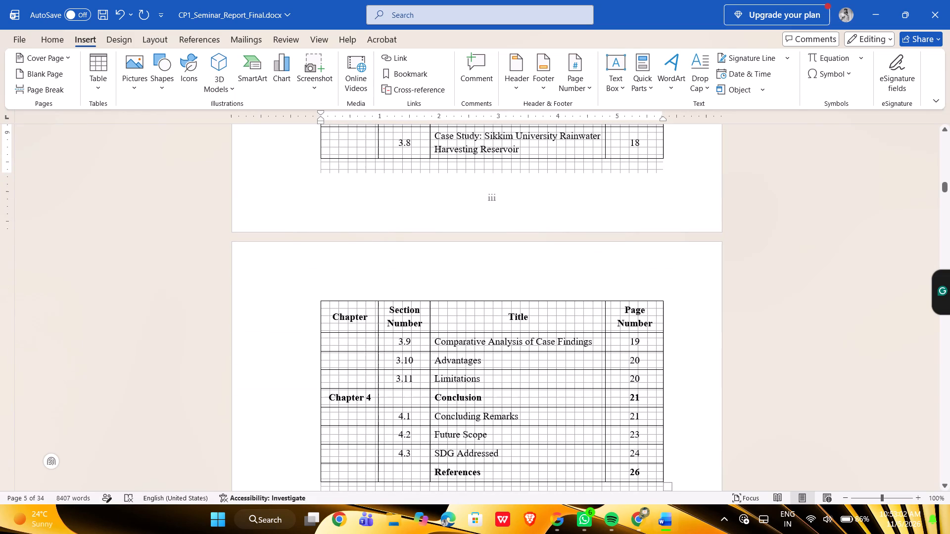
pyautogui.scroll(-1, 492, 342)
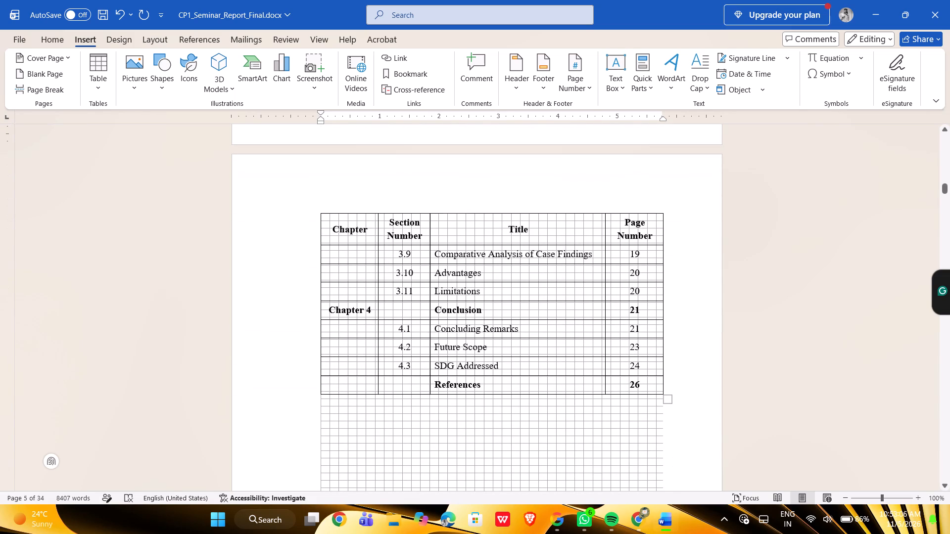
pyautogui.scroll(-2, 492, 342)
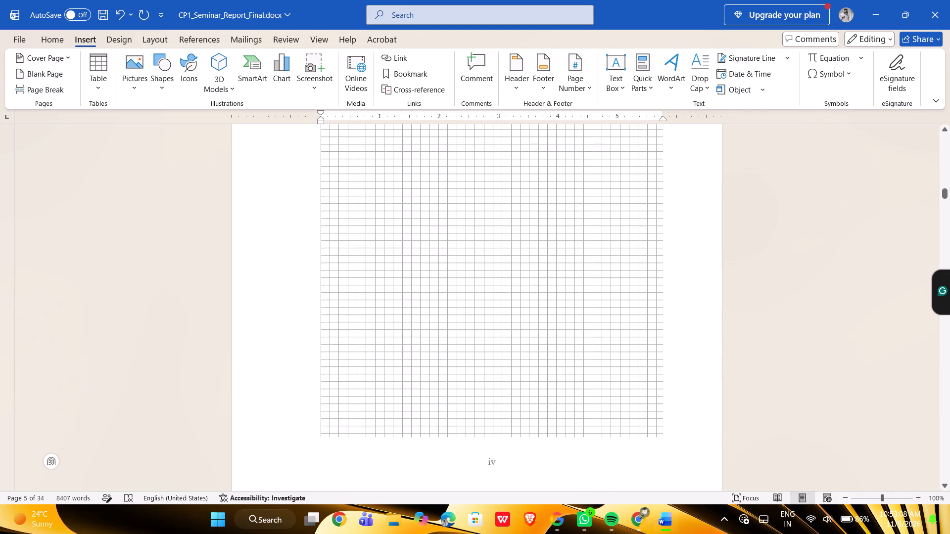
pyautogui.scroll(-2, 492, 342)
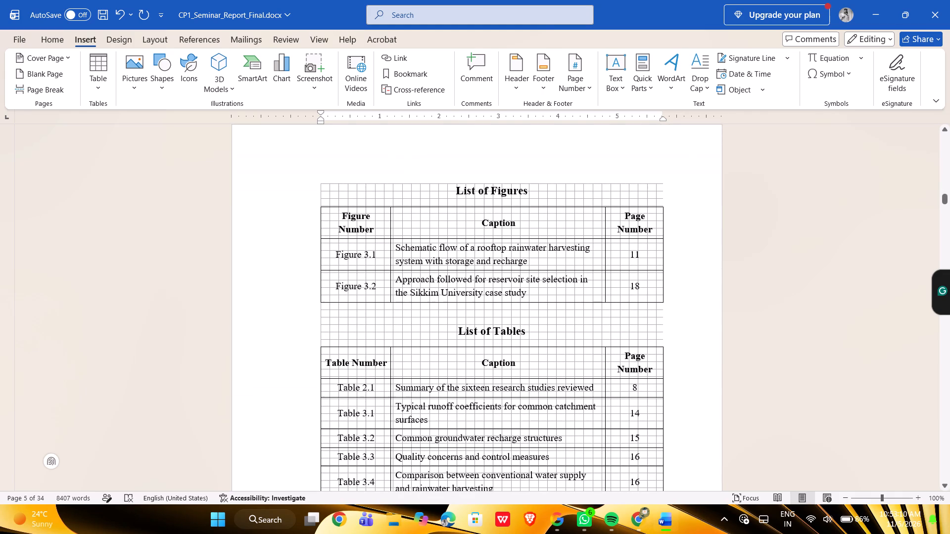
pyautogui.scroll(-2, 492, 342)
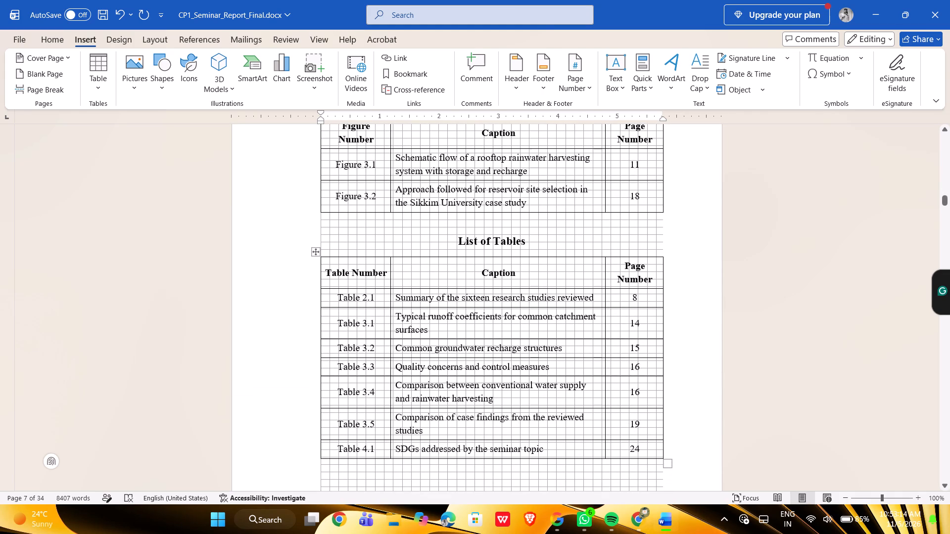
# Read through Chapter 1, Introduction, checking its sections from Background to the numbered objectives for wording and layout.
pyautogui.scroll(-3, 492, 342)
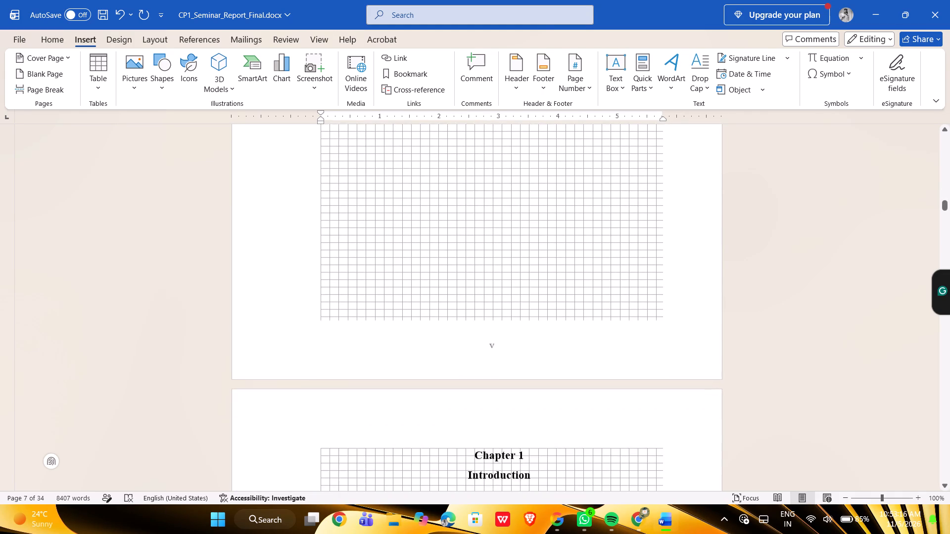
pyautogui.scroll(-2, 492, 342)
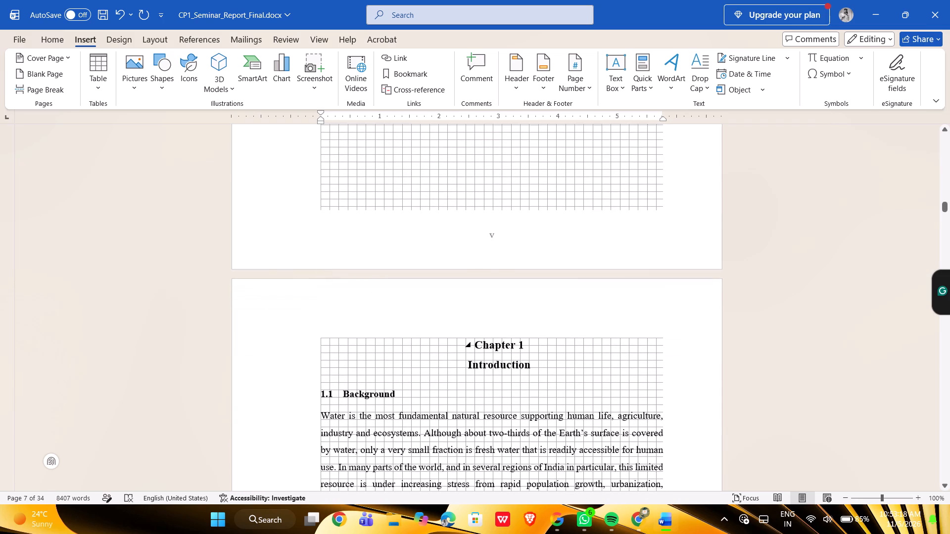
pyautogui.scroll(-1, 492, 342)
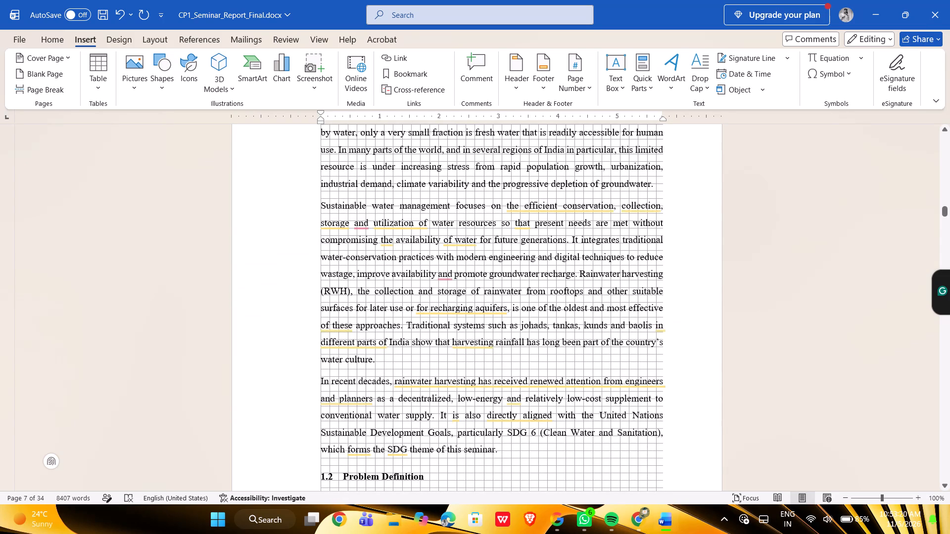
pyautogui.scroll(-2, 492, 342)
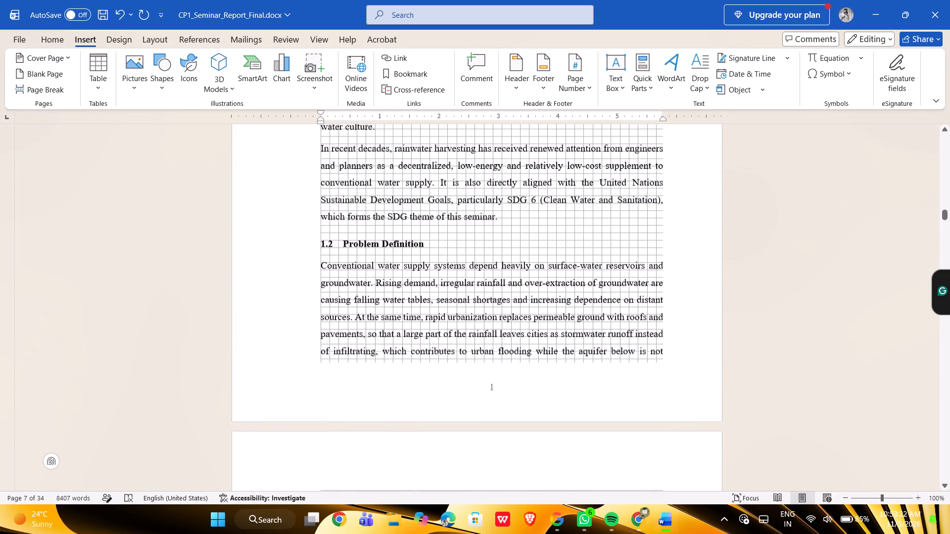
pyautogui.scroll(-3, 492, 342)
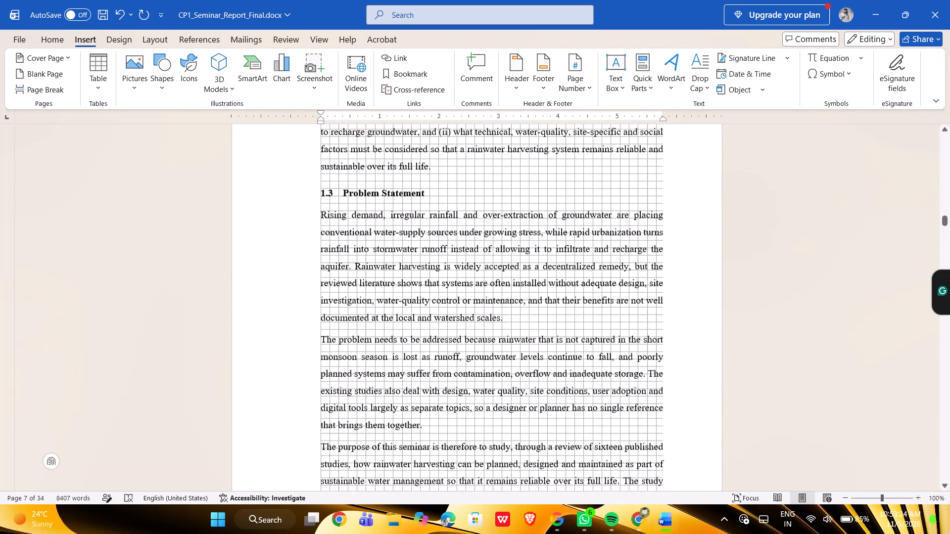
pyautogui.scroll(-3, 492, 342)
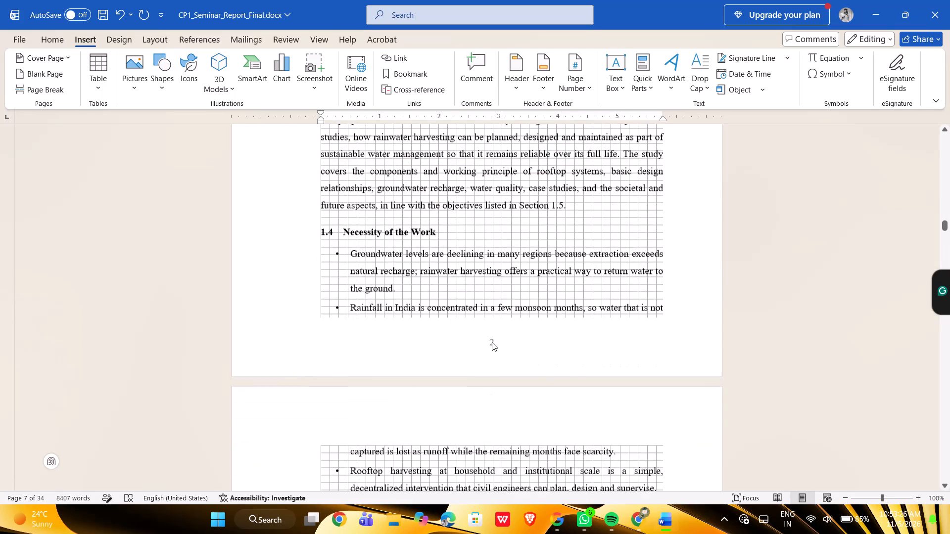
pyautogui.scroll(-2, 492, 342)
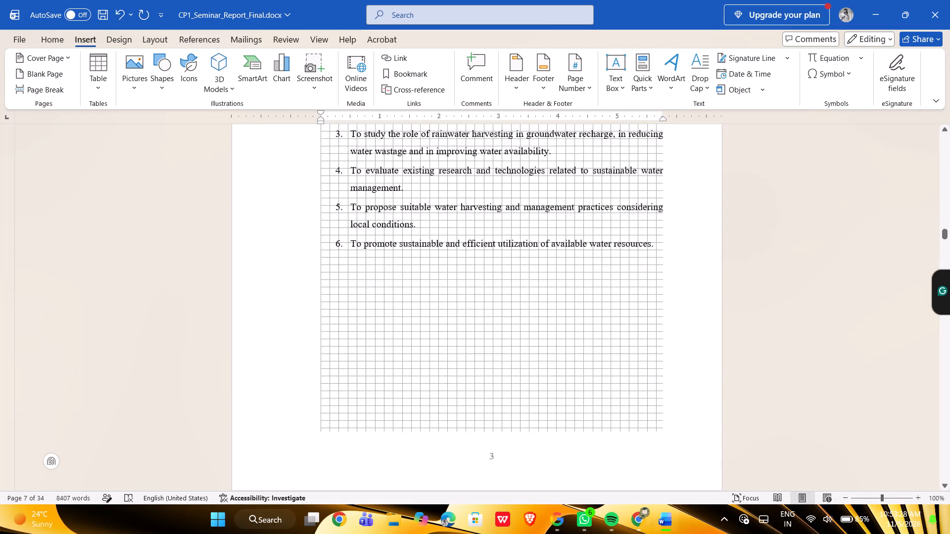
# Review section 2.1, Review of Previous Research, checking the study paragraphs and their citation numbers.
pyautogui.scroll(-2, 492, 342)
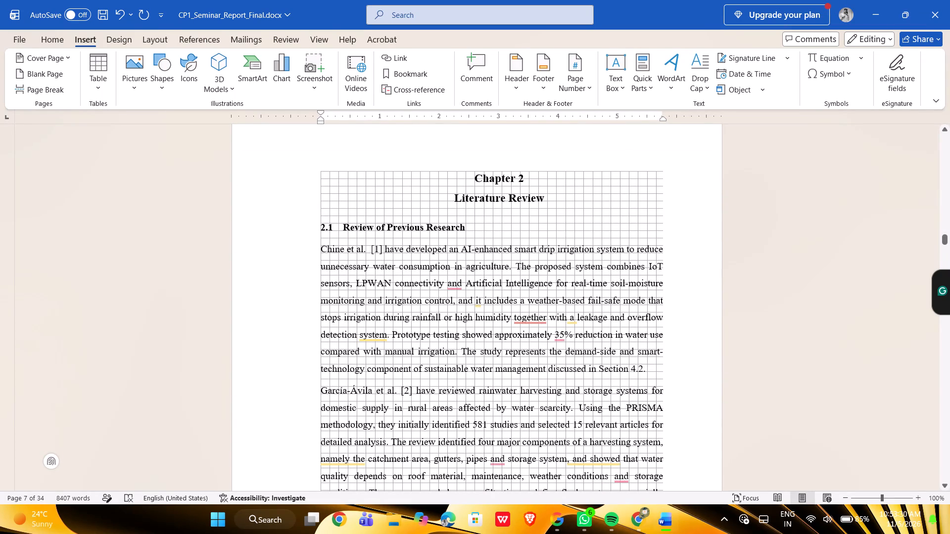
pyautogui.scroll(-1, 492, 342)
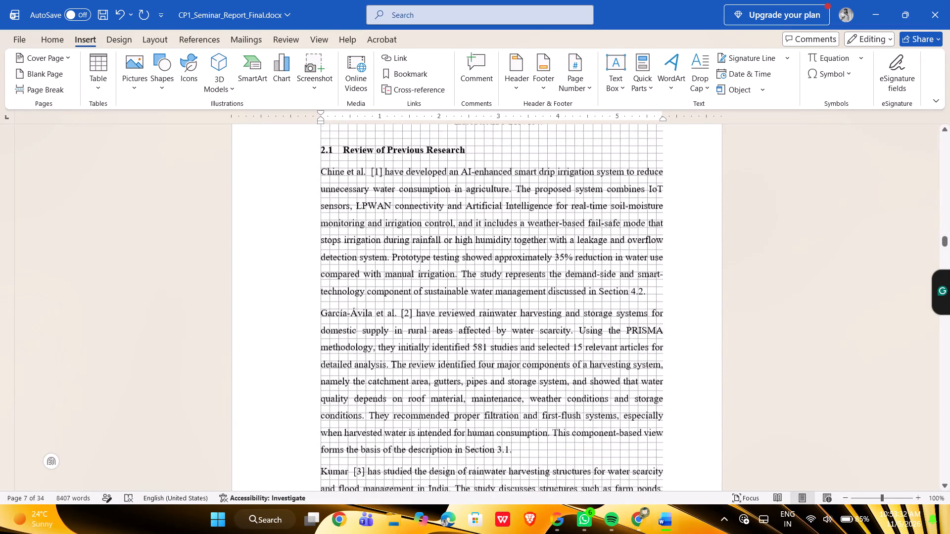
pyautogui.scroll(-2, 492, 342)
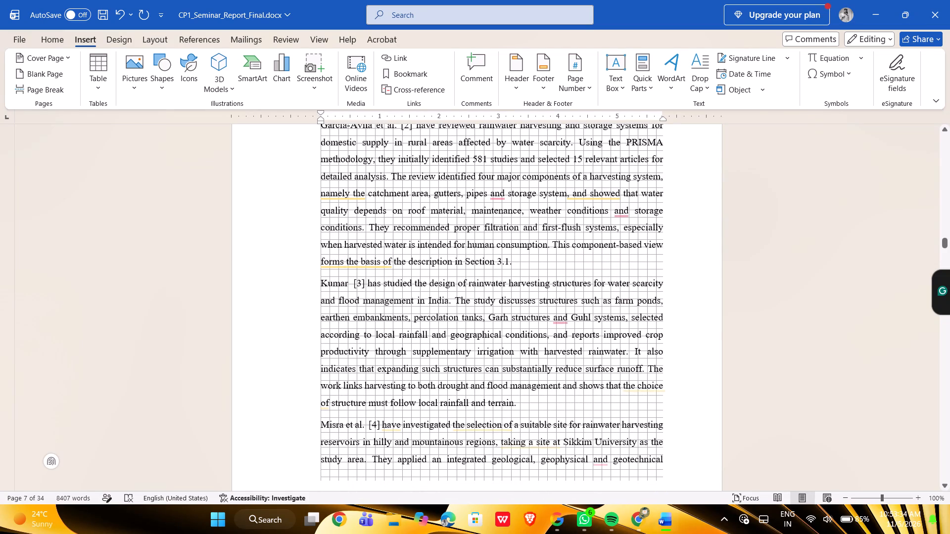
pyautogui.scroll(-1, 492, 342)
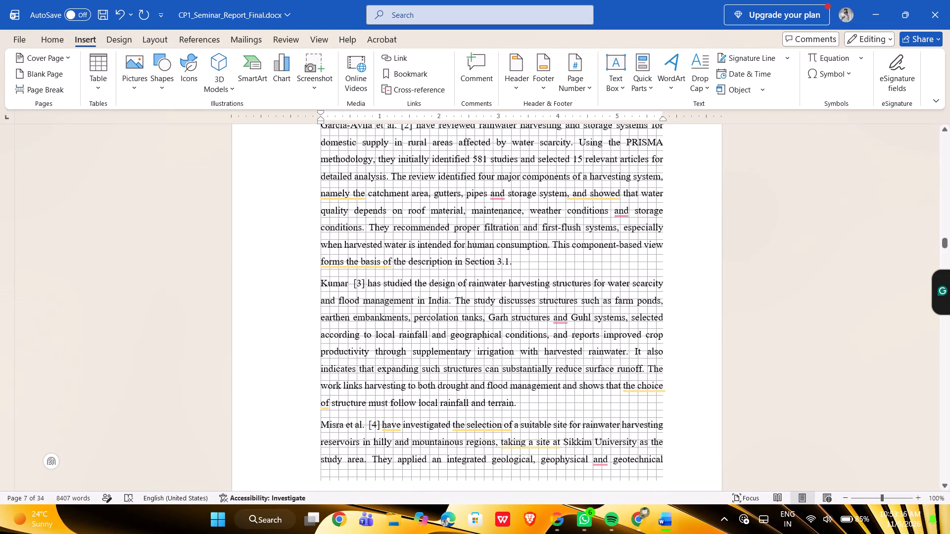
pyautogui.scroll(-2, 492, 342)
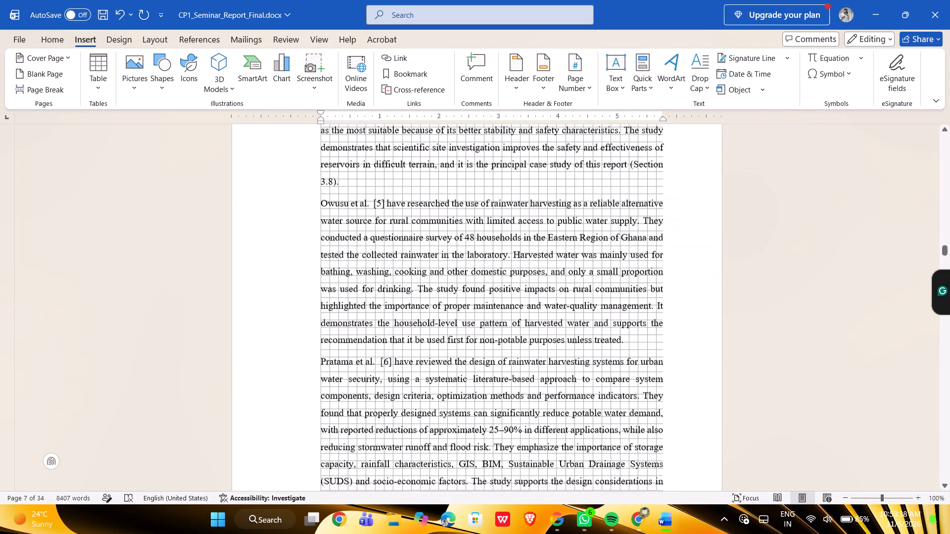
pyautogui.scroll(-2, 492, 342)
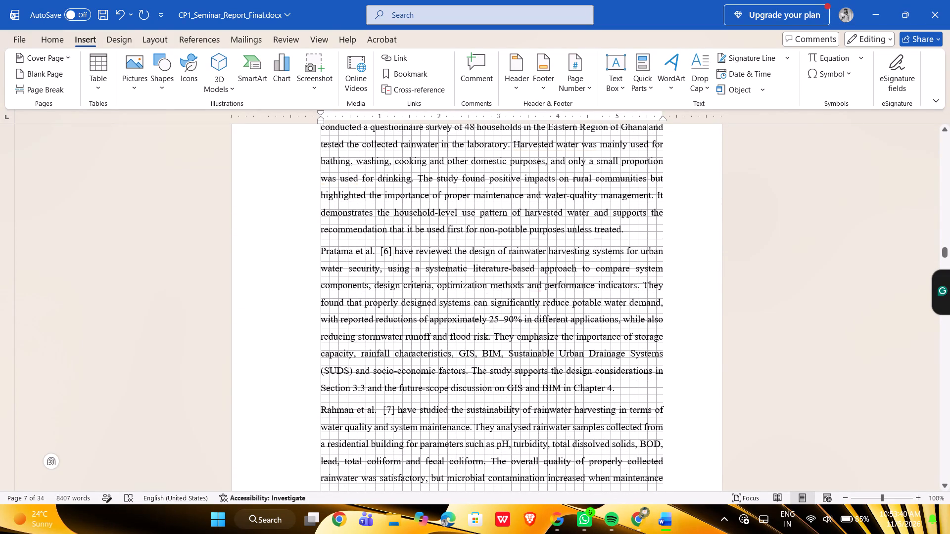
pyautogui.scroll(-2, 492, 342)
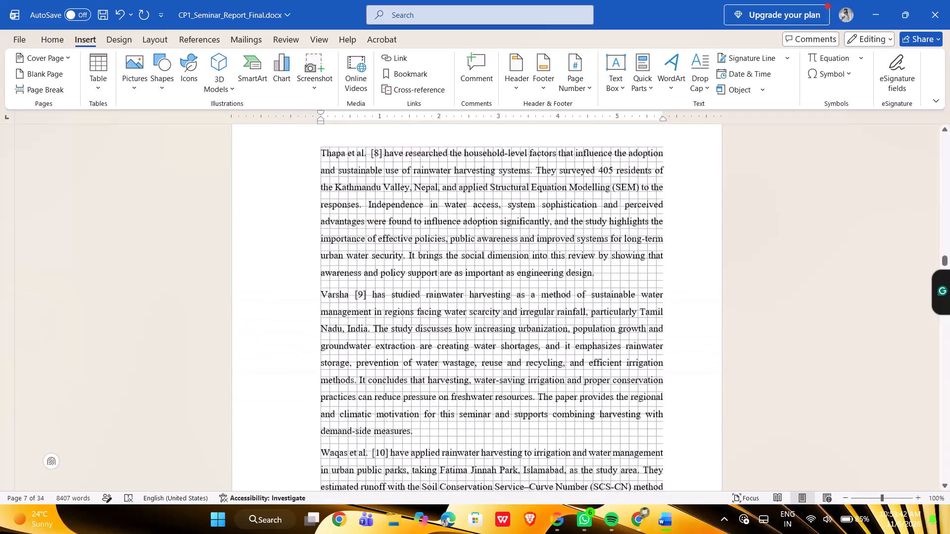
pyautogui.scroll(-4, 492, 342)
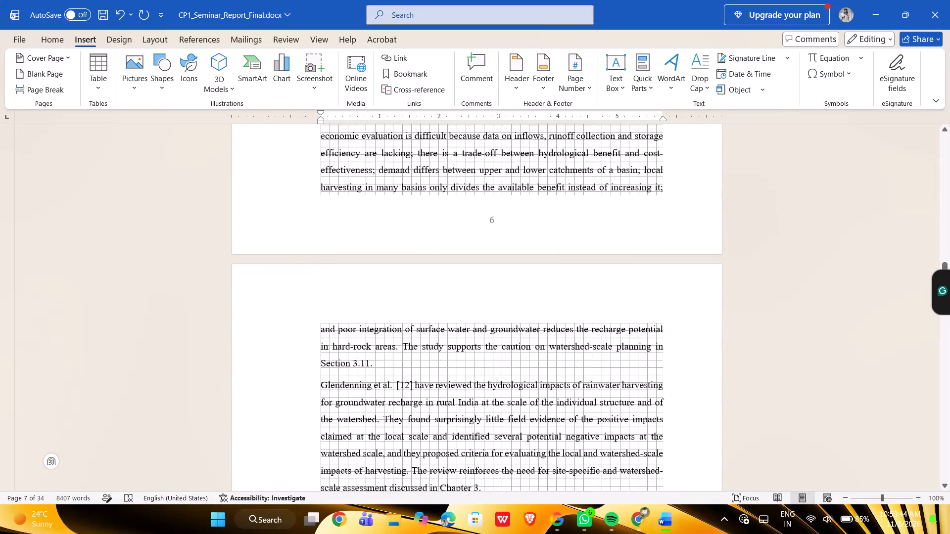
pyautogui.scroll(-2, 492, 342)
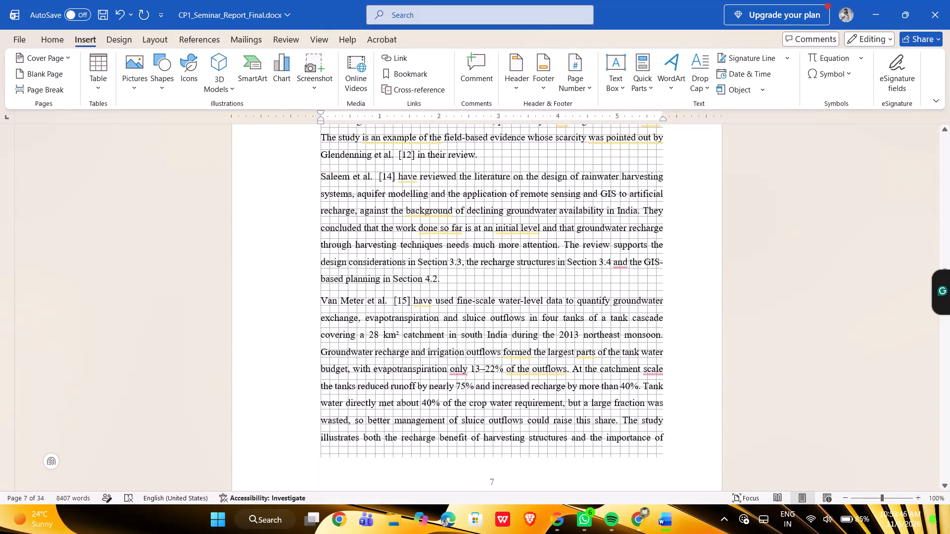
pyautogui.scroll(-3, 492, 342)
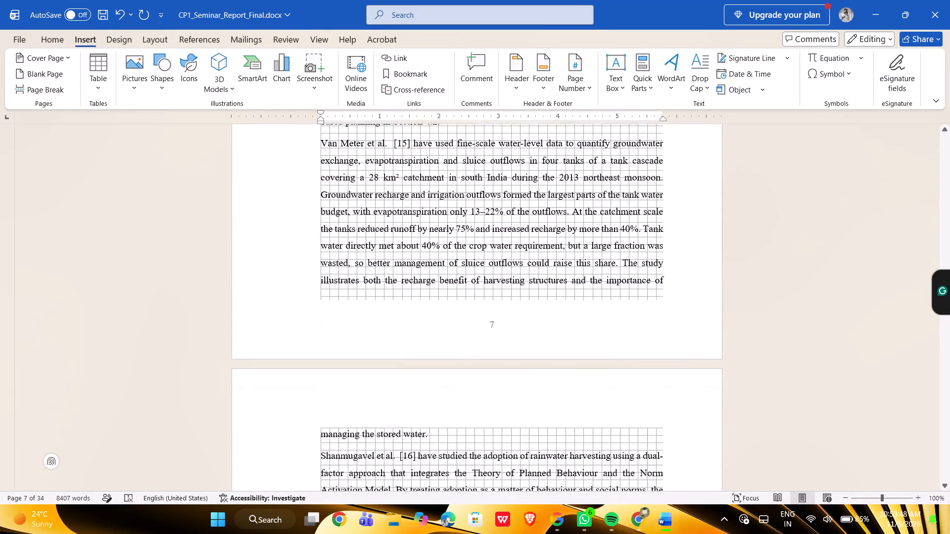
pyautogui.scroll(-3, 492, 342)
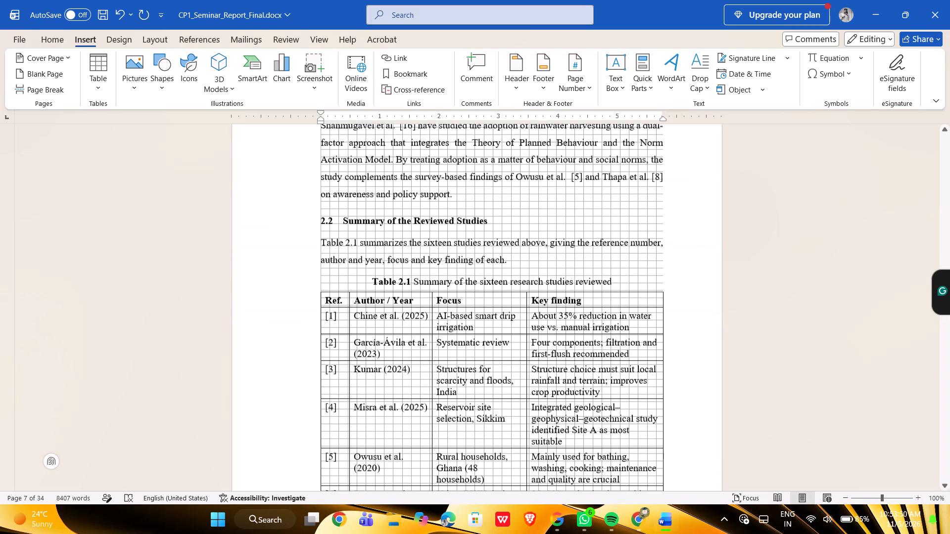
# Check the rows of Table 2.1 summarizing the reviewed studies, including its continuation on the following page.
pyautogui.scroll(-1, 492, 342)
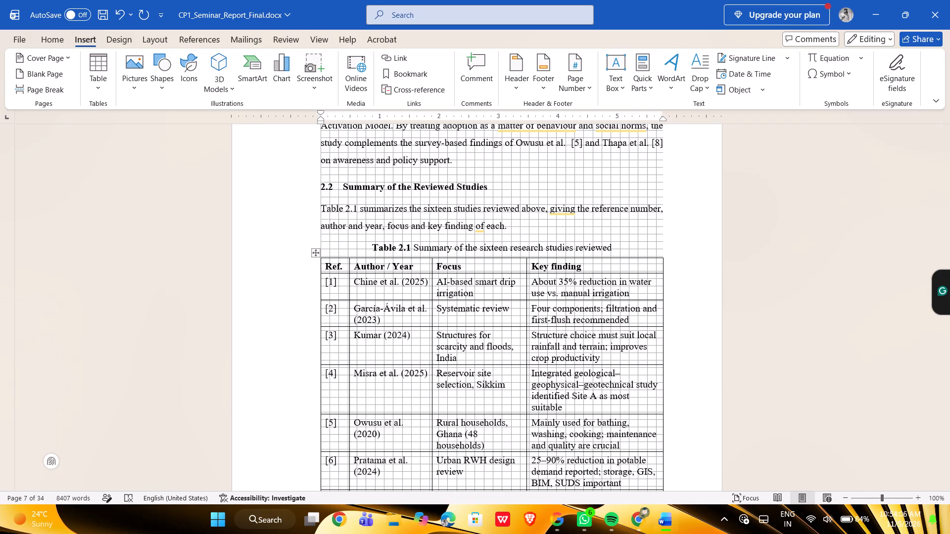
pyautogui.scroll(-2, 454, 338)
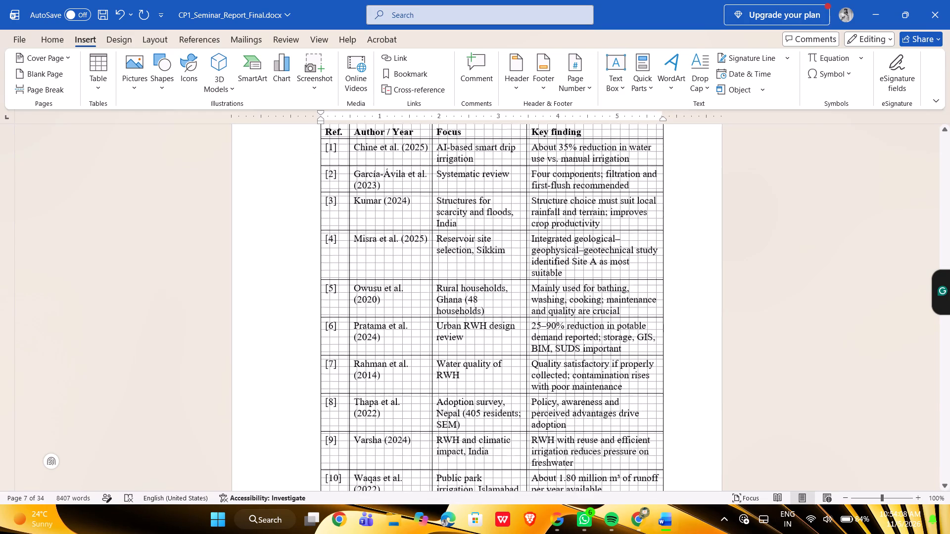
pyautogui.scroll(-3, 454, 338)
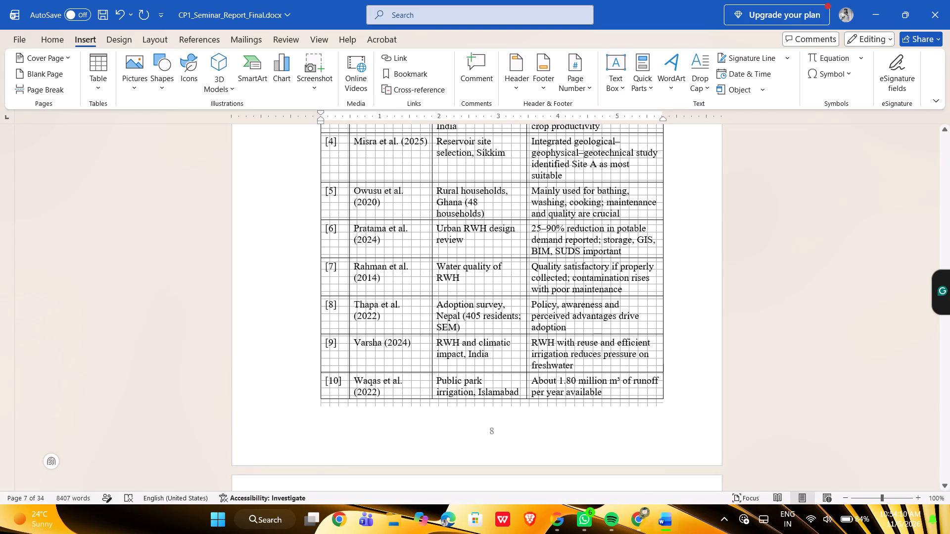
pyautogui.scroll(-2, 454, 338)
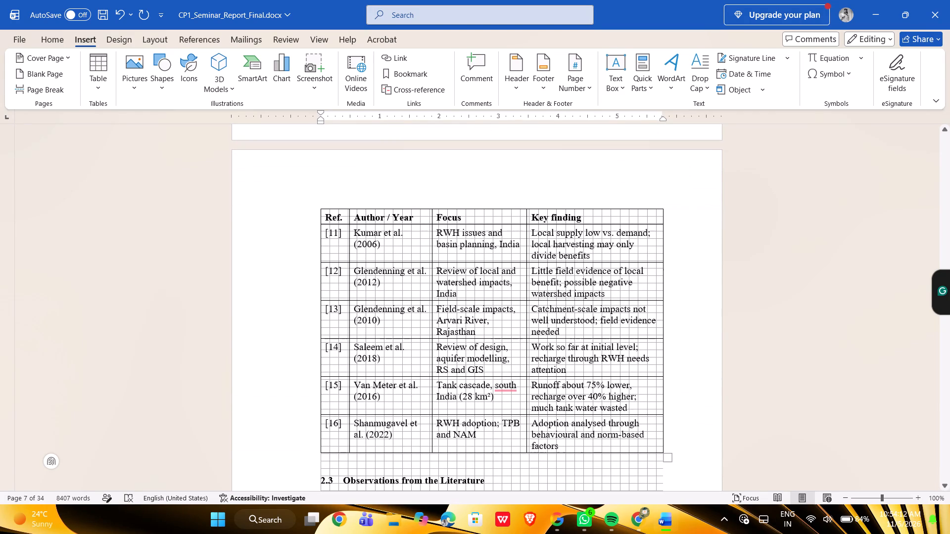
pyautogui.scroll(-1, 454, 338)
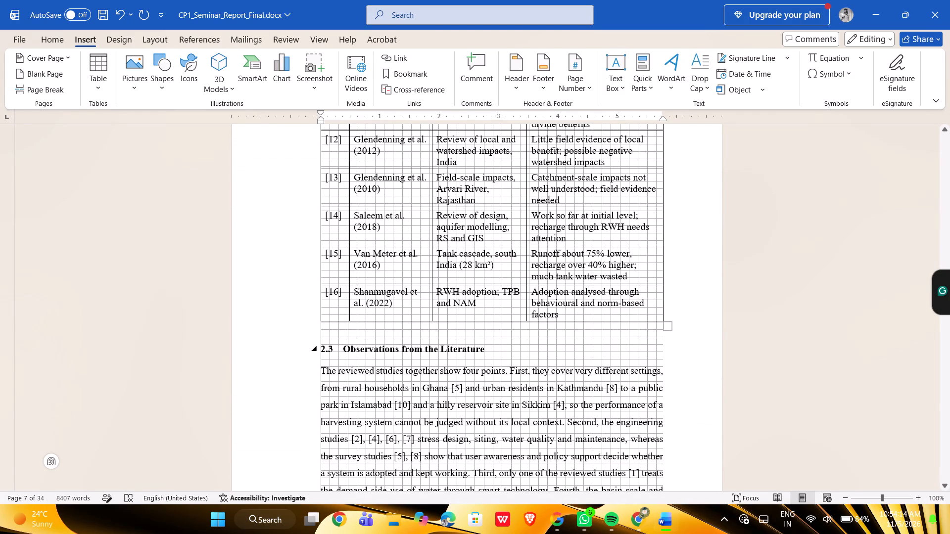
# Read sections 2.3, Observations from the Literature, and 2.4, Literature Gap, through to the end of Chapter 2.
pyautogui.scroll(-2, 454, 338)
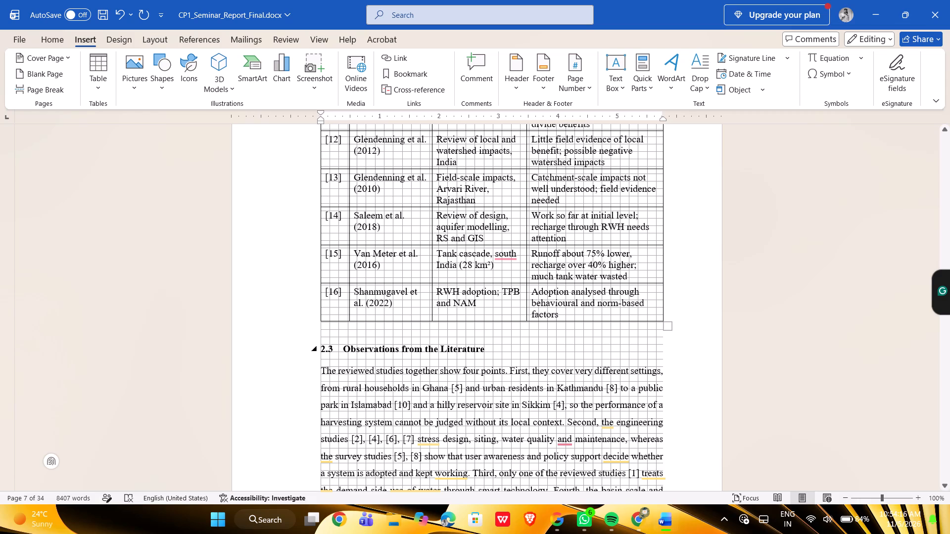
pyautogui.scroll(-1, 454, 338)
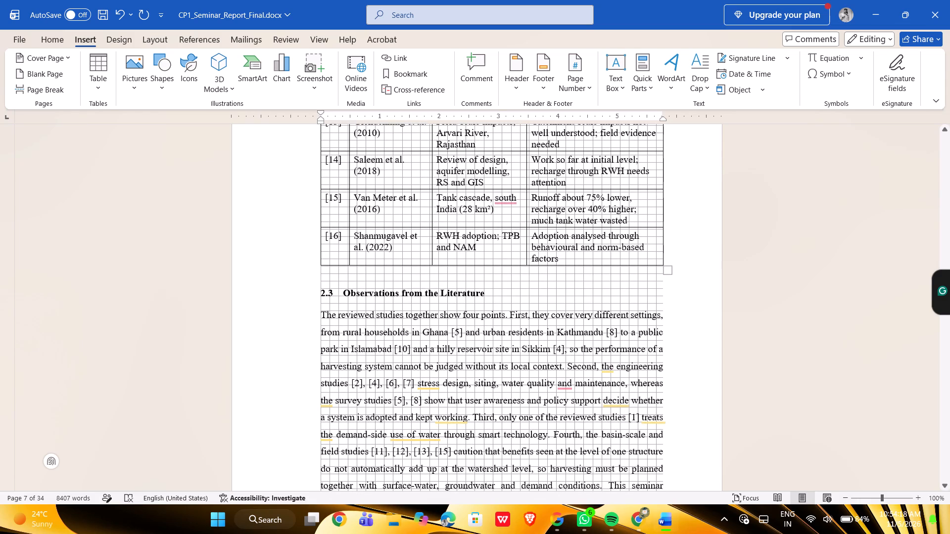
pyautogui.scroll(-2, 454, 338)
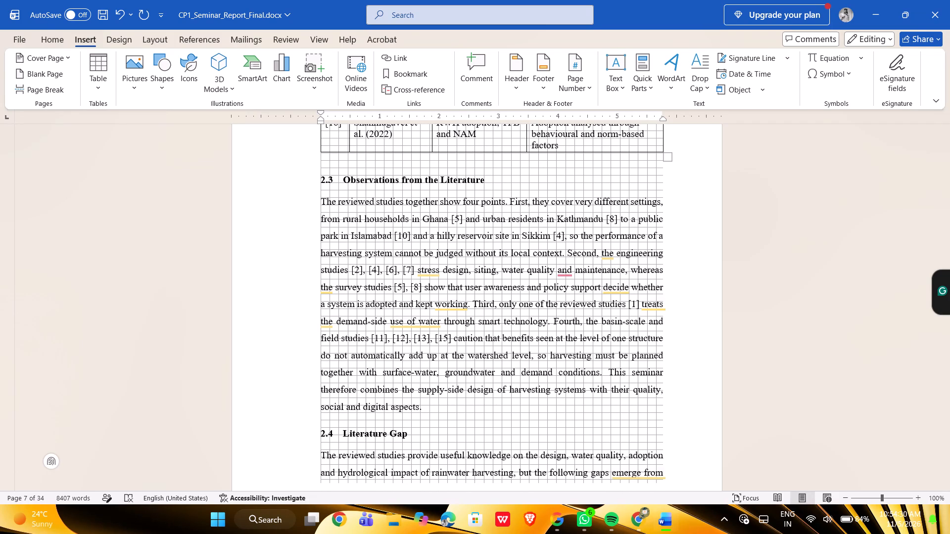
pyautogui.scroll(-2, 454, 338)
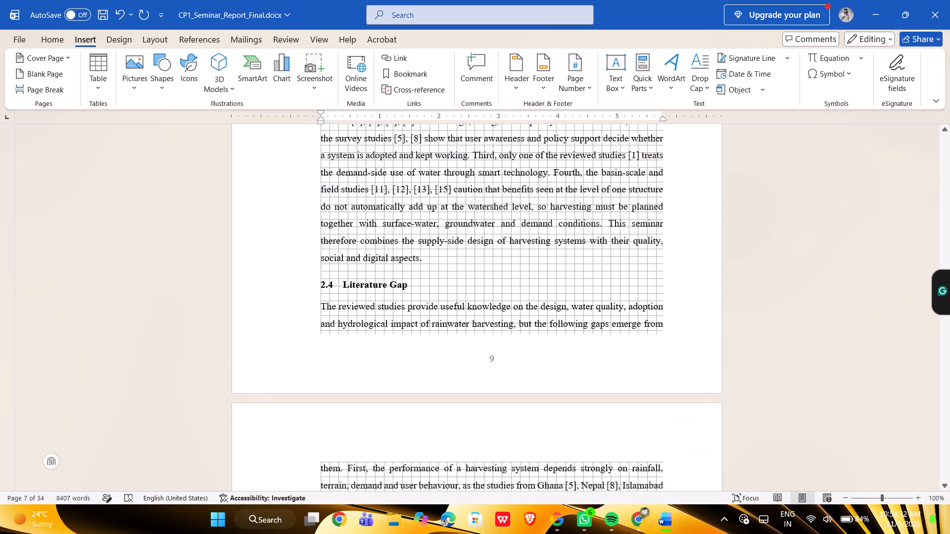
pyautogui.scroll(-3, 454, 338)
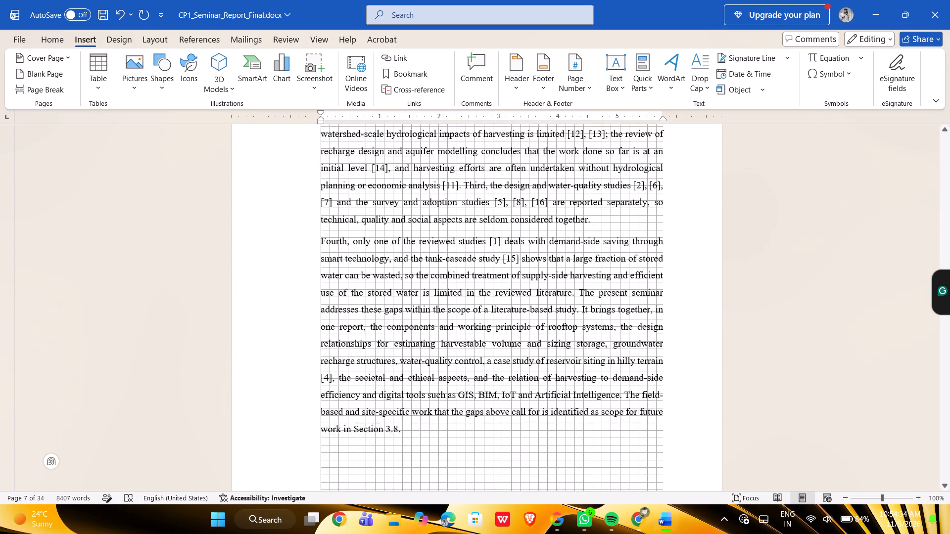
pyautogui.scroll(-1, 454, 338)
pyautogui.scroll(3, 454, 338)
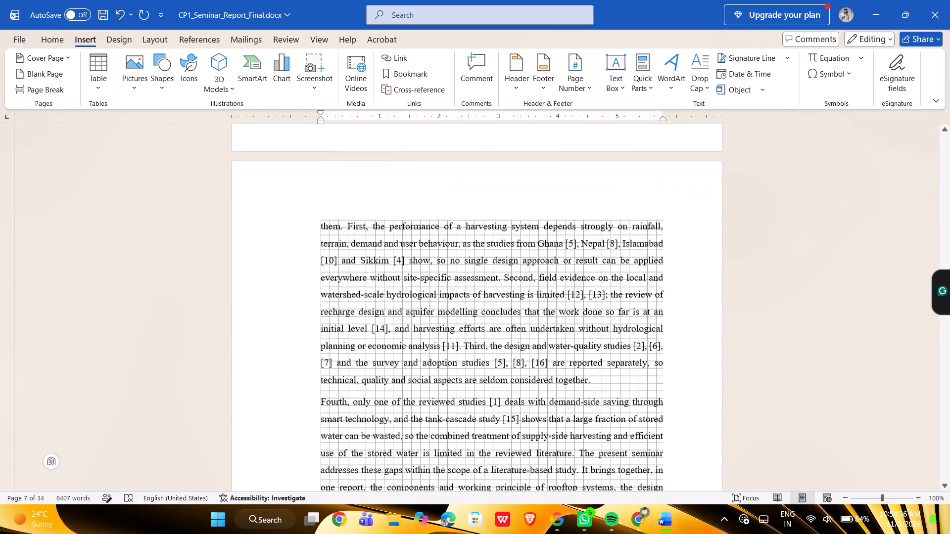
pyautogui.scroll(-2, 454, 338)
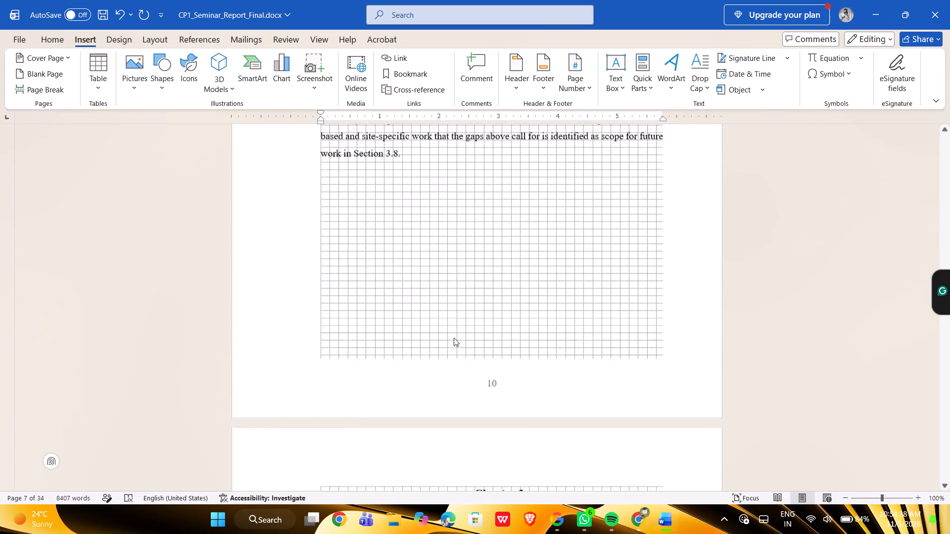
# Review the opening of Chapter 3, Methodology and Case Study, checking Figure 3.1, the component subsections and the Working Principle list.
pyautogui.scroll(-2, 454, 338)
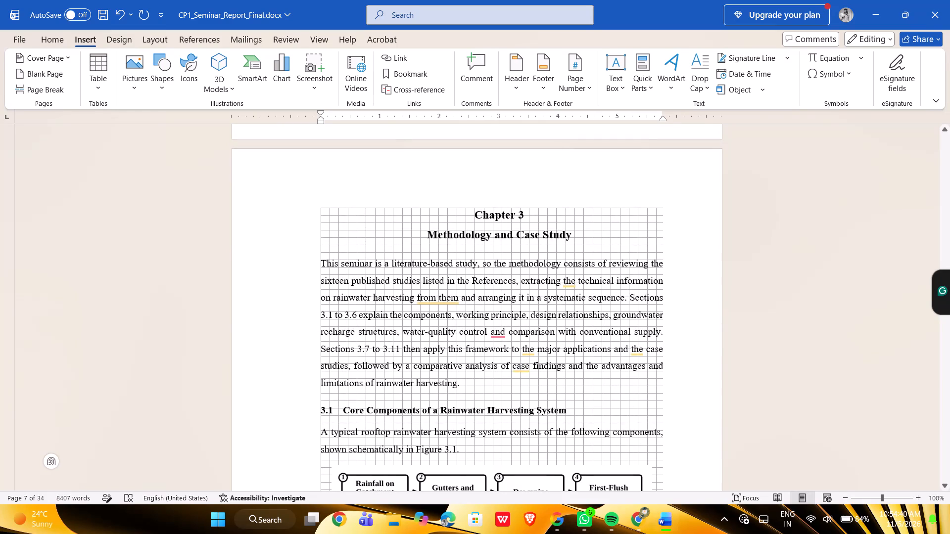
pyautogui.scroll(-2, 454, 338)
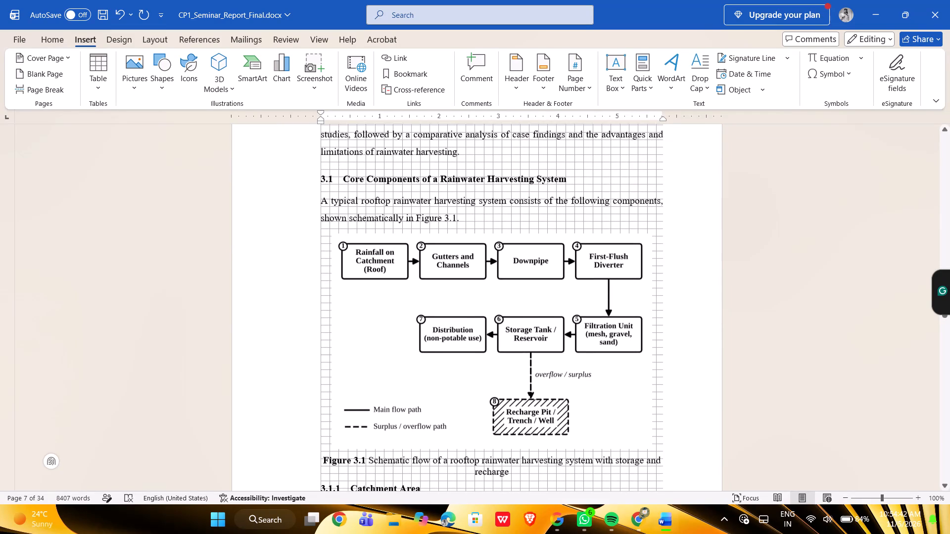
pyautogui.scroll(-1, 454, 338)
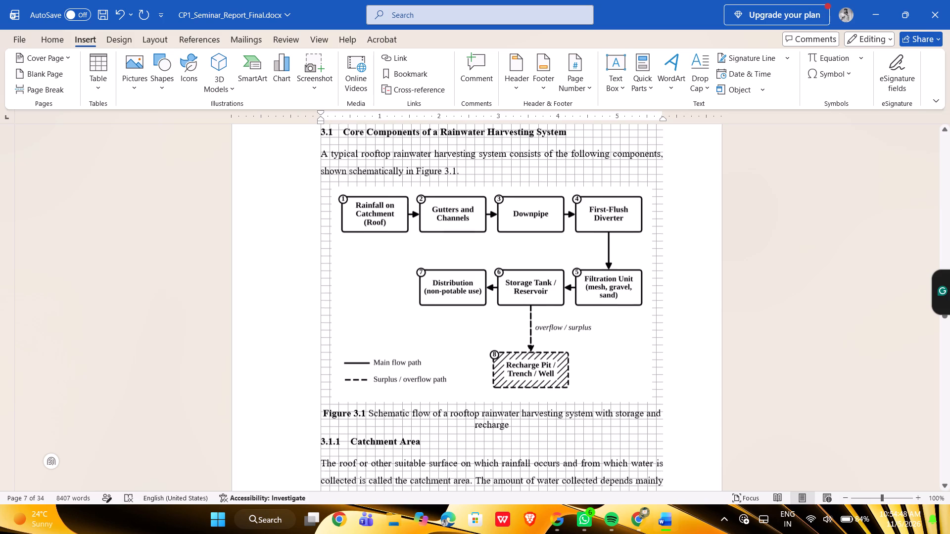
pyautogui.scroll(-2, 454, 338)
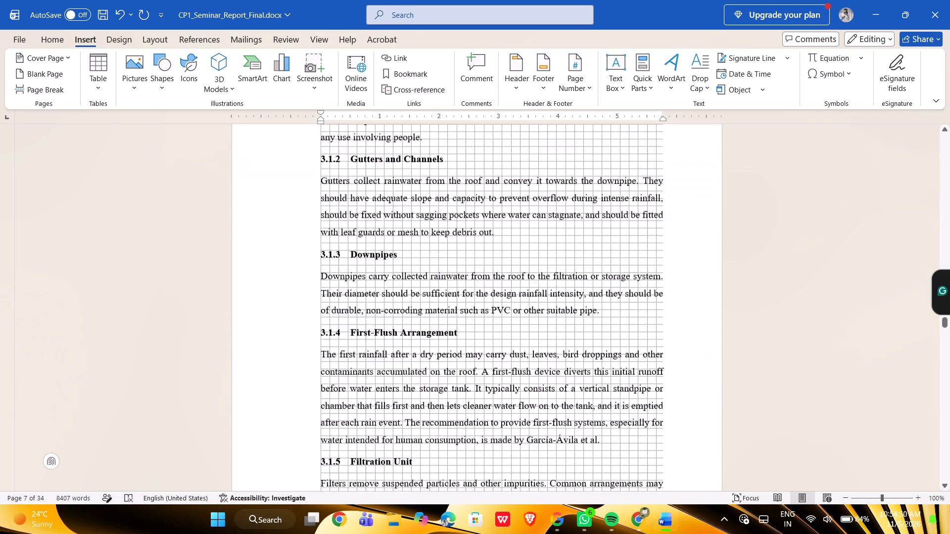
pyautogui.scroll(-3, 454, 338)
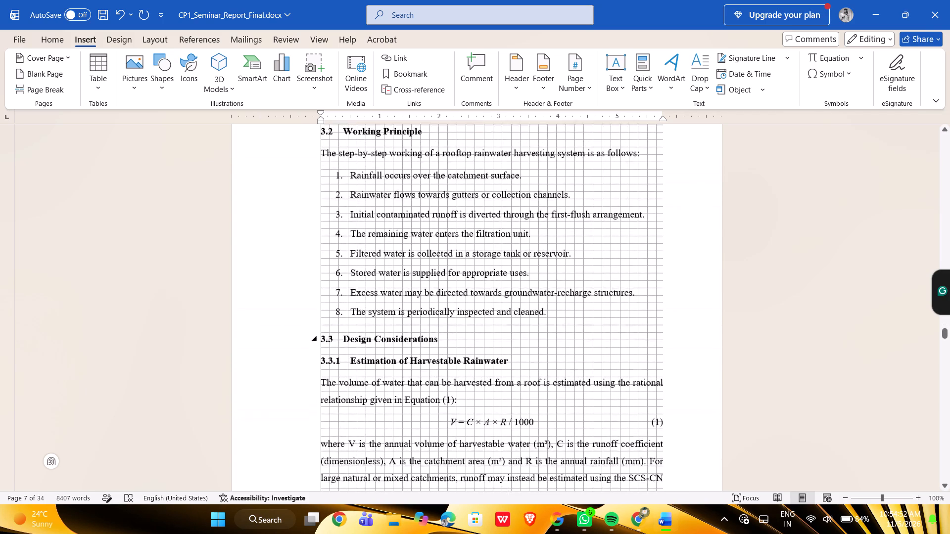
# Check sections 3.3 to 3.6, covering Equation (1), the illustrative example and the layout of Tables 3.1 to 3.4.
pyautogui.scroll(-2, 454, 338)
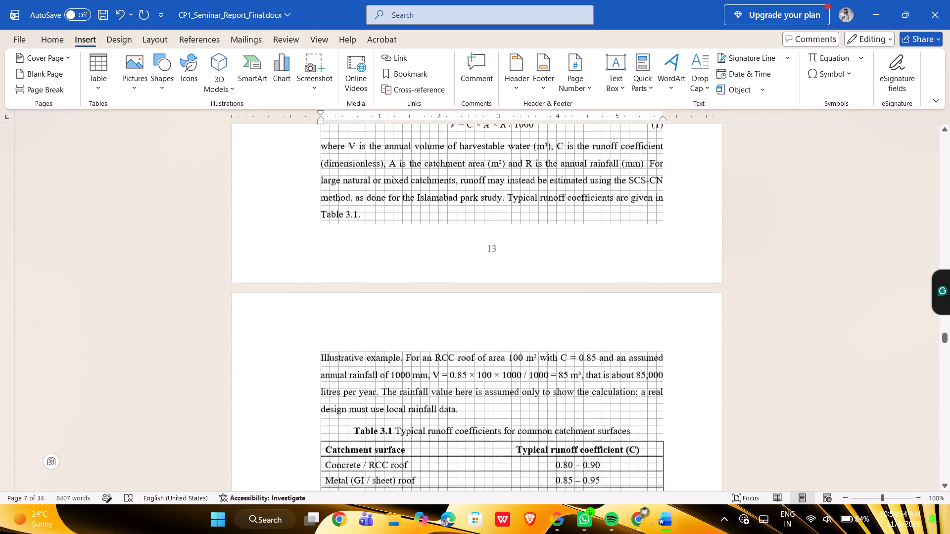
pyautogui.scroll(-2, 454, 338)
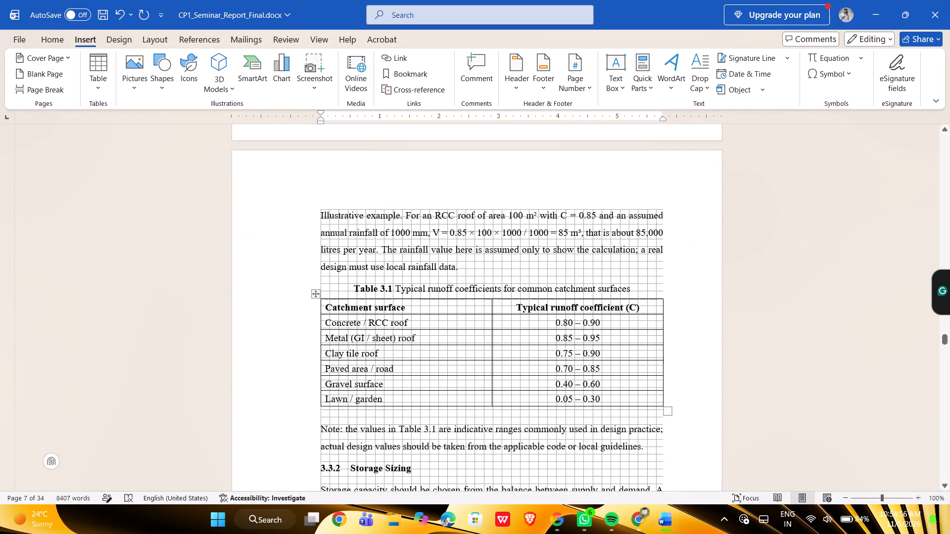
pyautogui.scroll(-3, 454, 338)
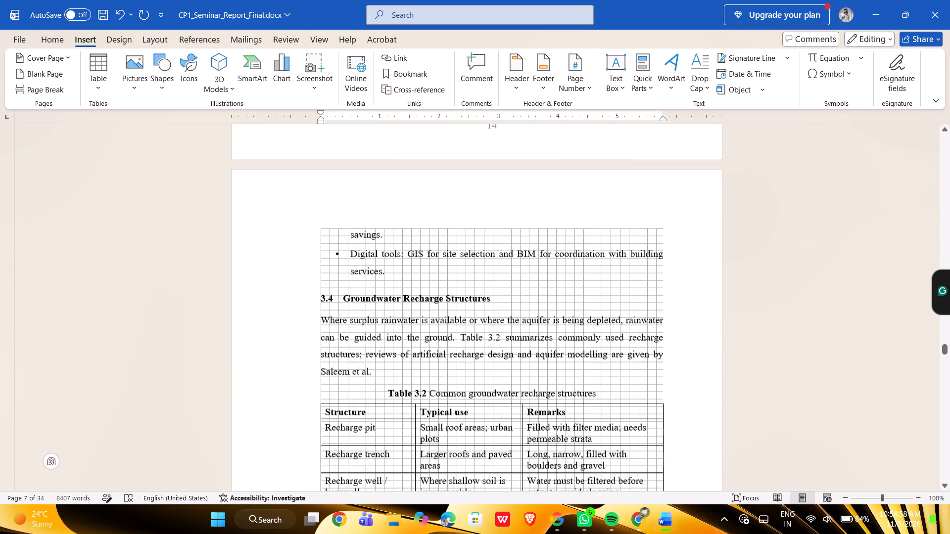
pyautogui.scroll(-2, 454, 338)
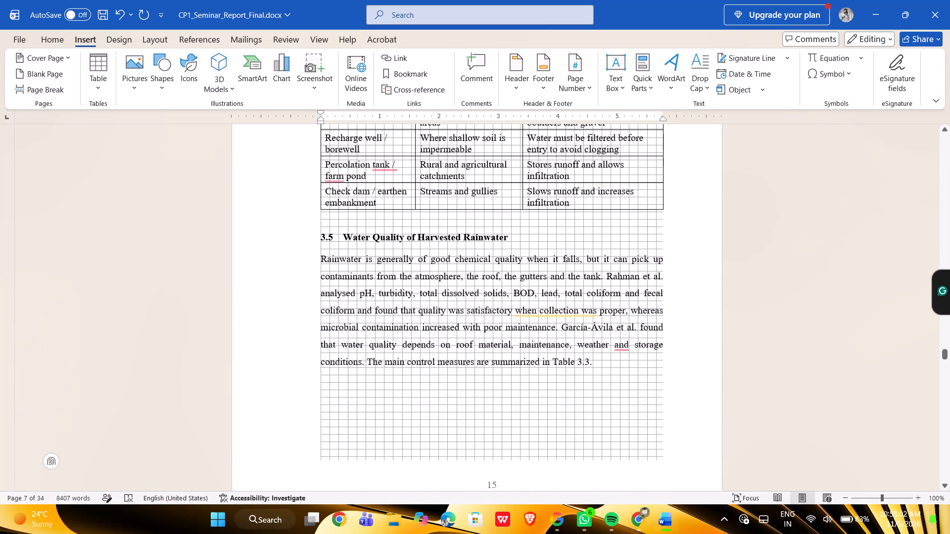
pyautogui.hscroll(1, 454, 338)
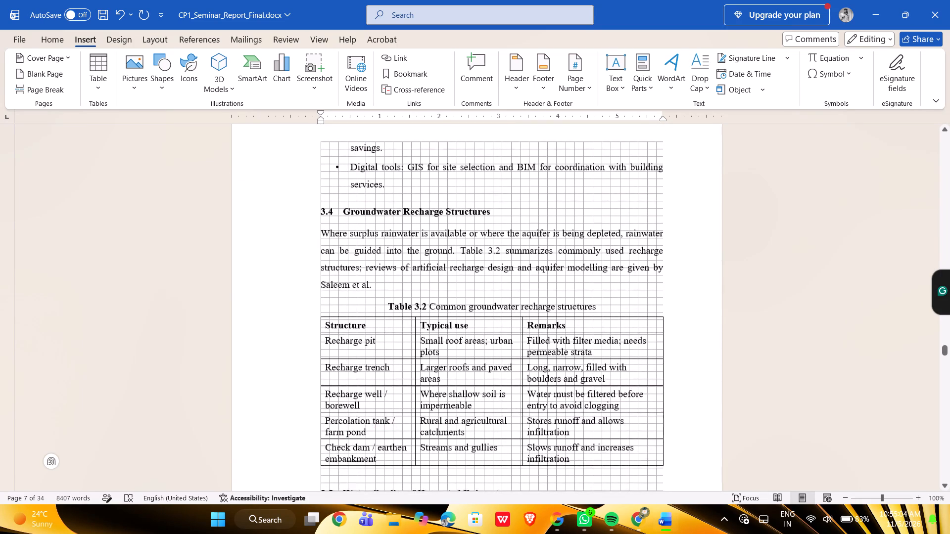
pyautogui.hscroll(1, 454, 338)
pyautogui.scroll(-2, 454, 338)
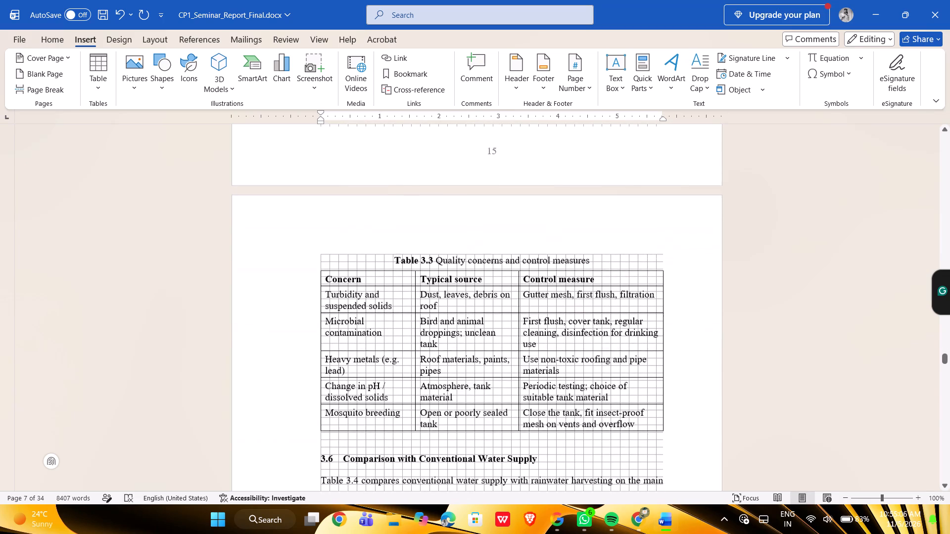
pyautogui.scroll(-2, 454, 338)
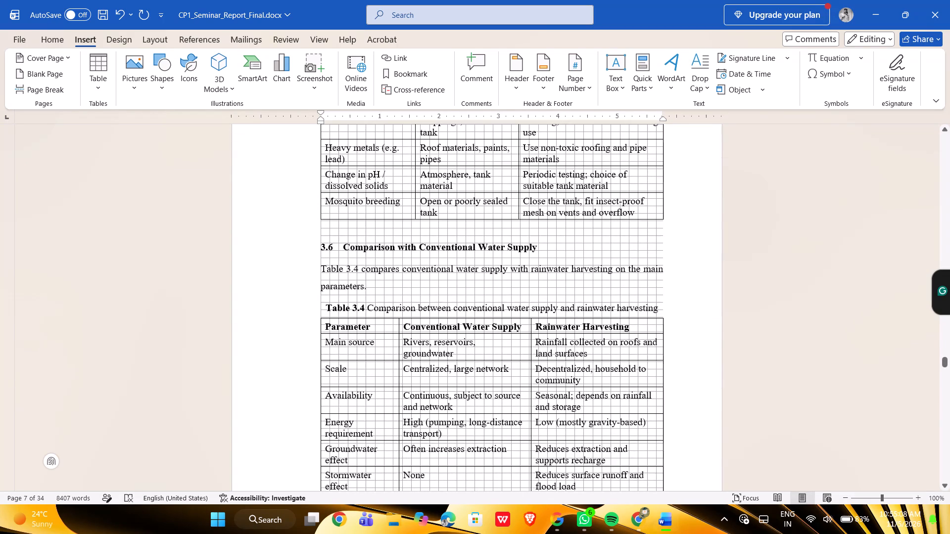
# Review sections 3.7 to 3.11, from the applications and Sikkim University case study to Table 3.5, advantages and limitations.
pyautogui.scroll(-4, 454, 338)
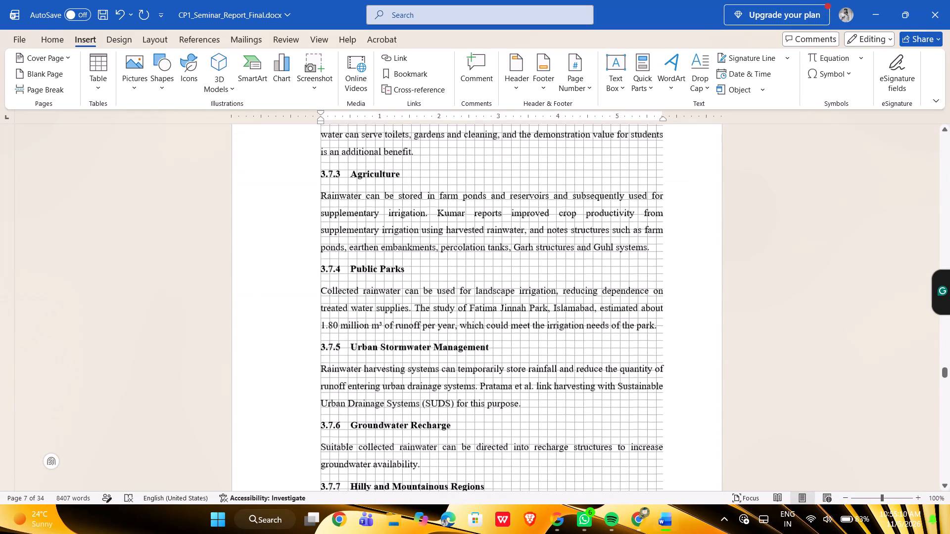
pyautogui.scroll(-3, 454, 338)
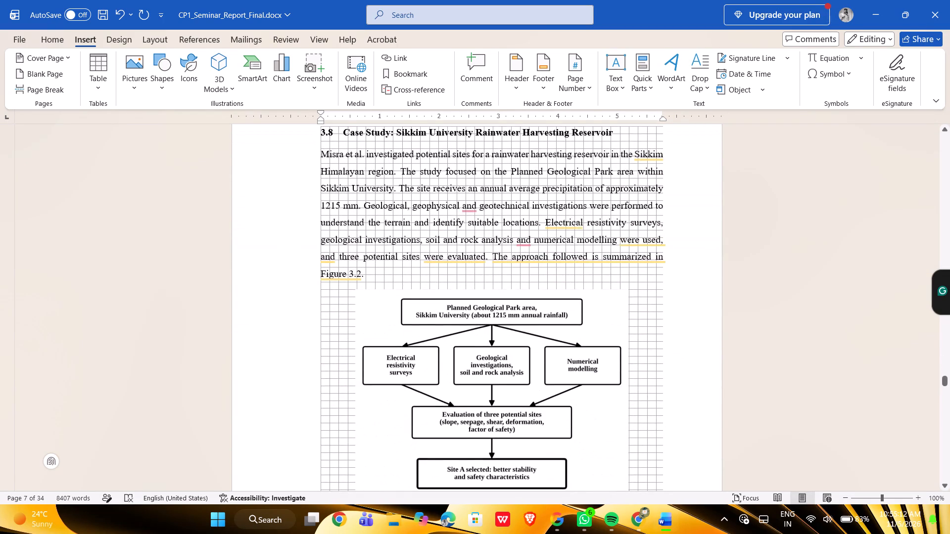
pyautogui.scroll(-2, 454, 338)
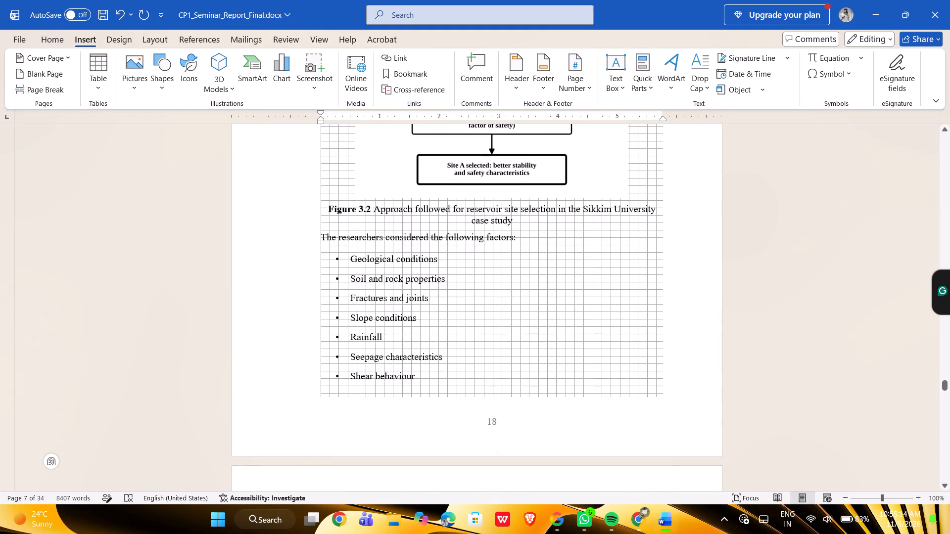
pyautogui.scroll(-3, 454, 338)
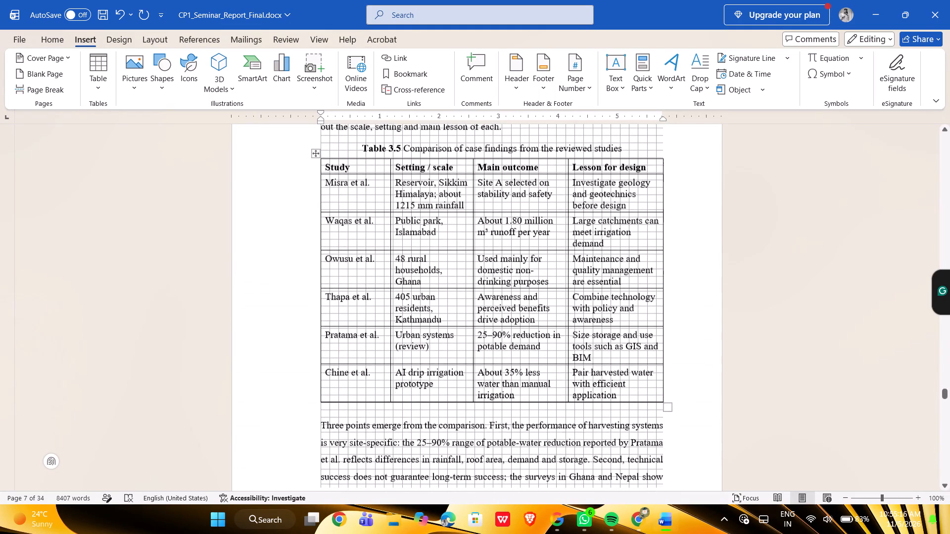
pyautogui.scroll(-3, 454, 338)
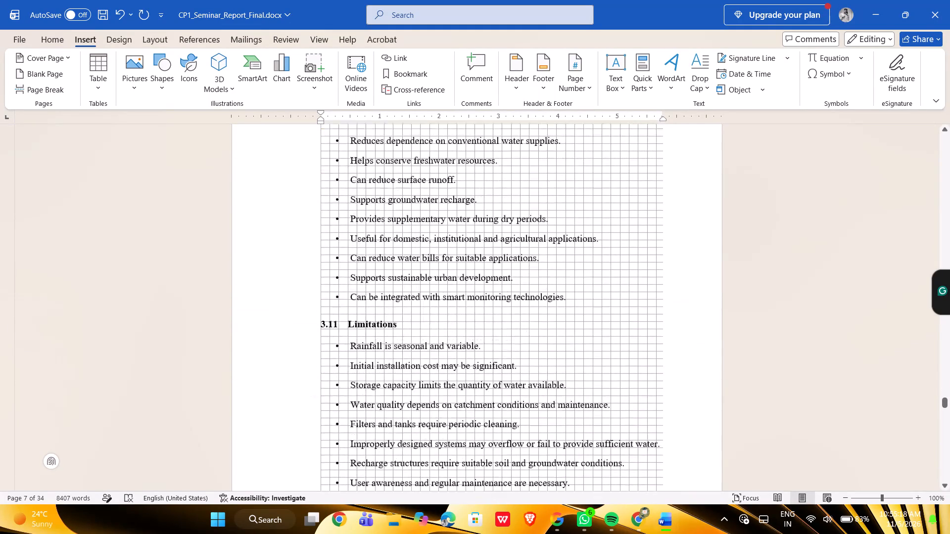
# Read section 4.1, Concluding Remarks, in Chapter 4, going back to the chapter heading to check its paragraphs again.
pyautogui.scroll(-4, 454, 338)
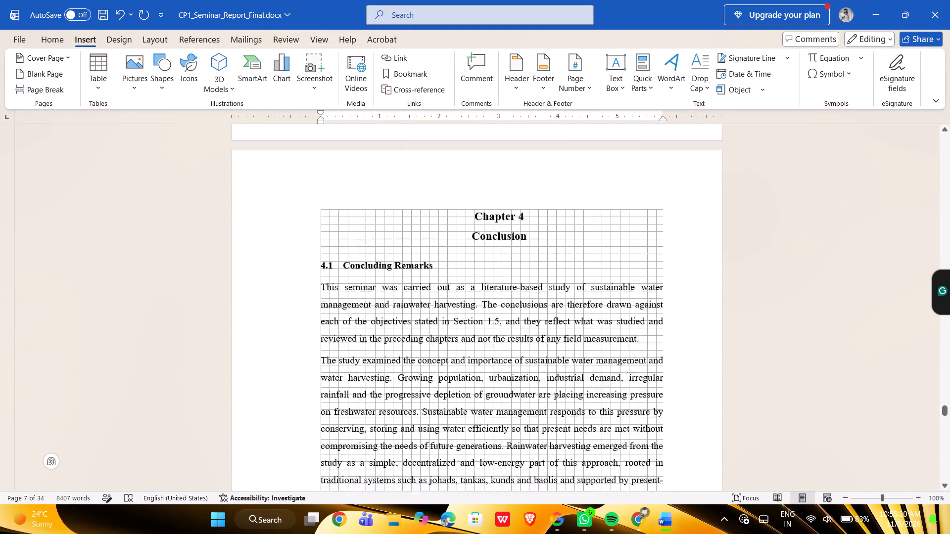
pyautogui.scroll(-3, 454, 338)
pyautogui.scroll(1, 454, 338)
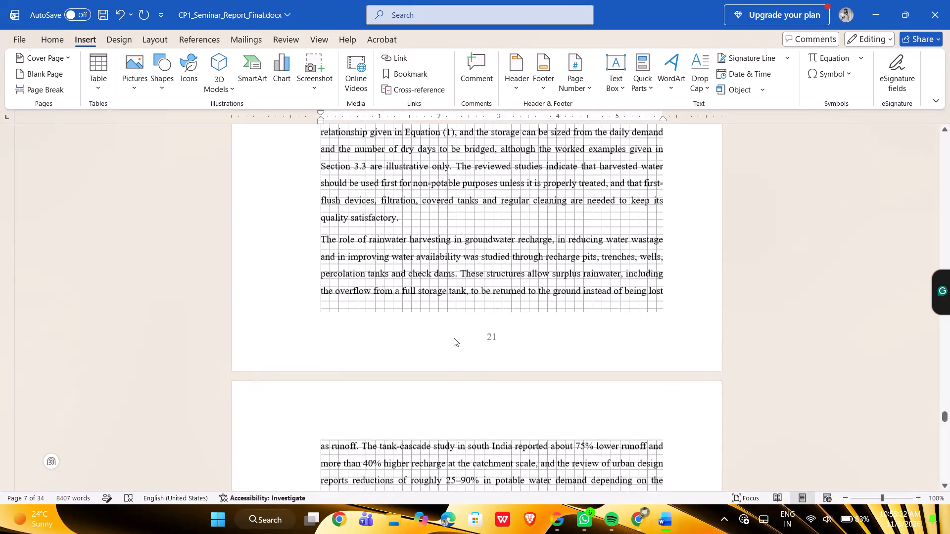
pyautogui.scroll(1, 454, 338)
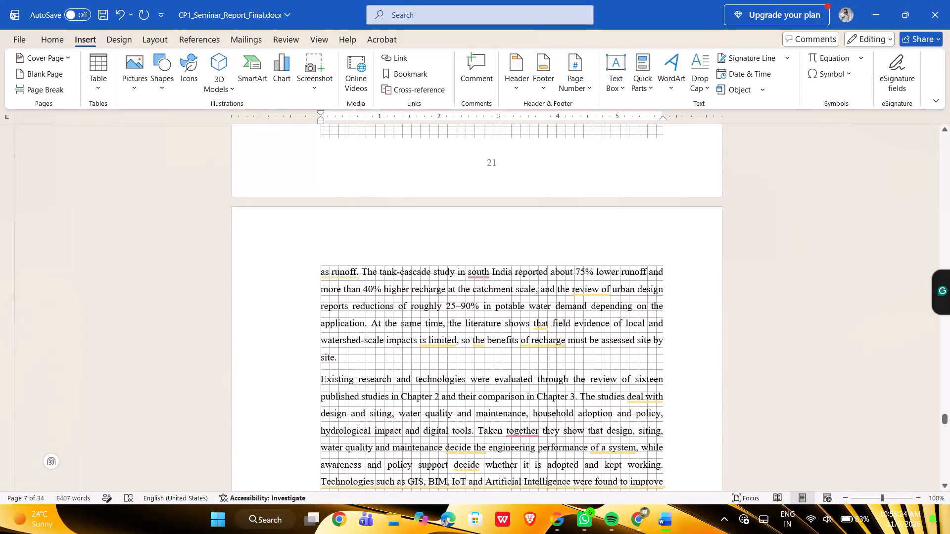
pyautogui.scroll(2, 454, 338)
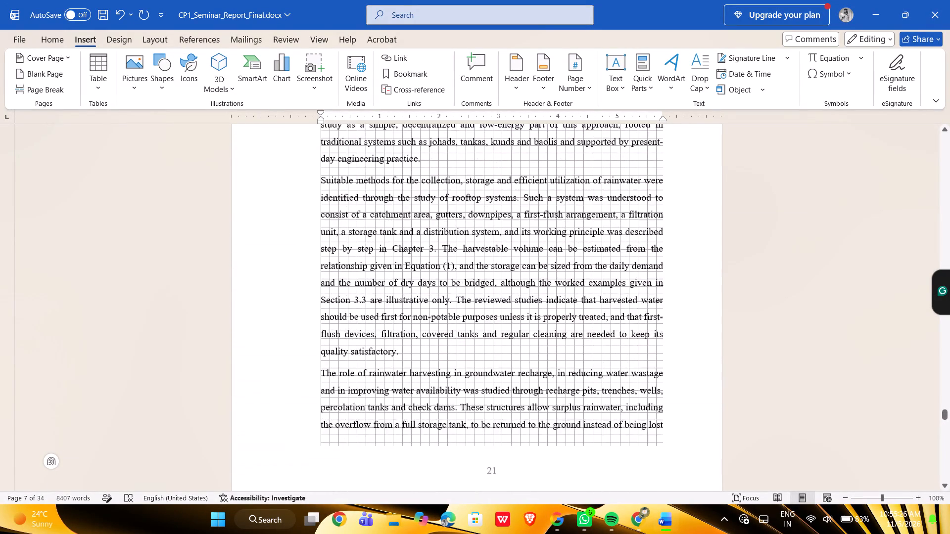
pyautogui.scroll(2, 454, 338)
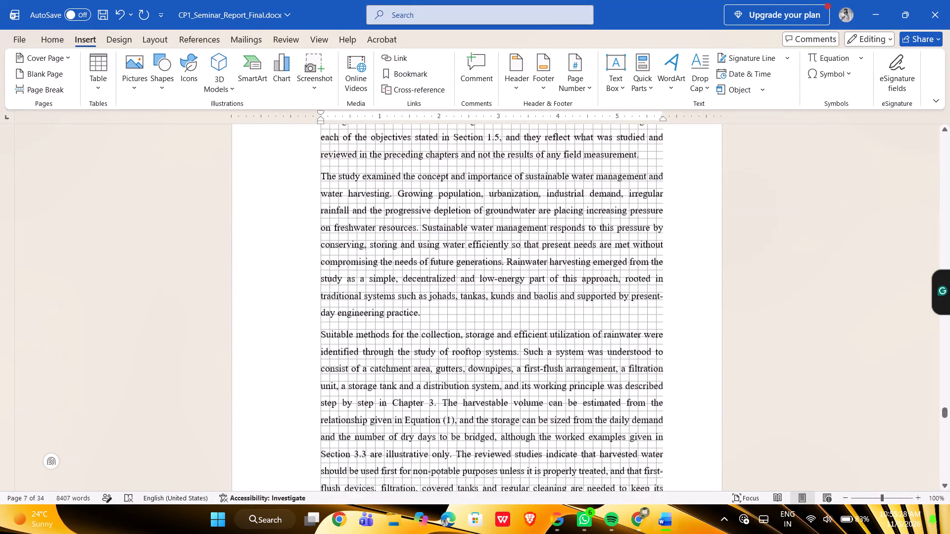
pyautogui.scroll(1, 454, 338)
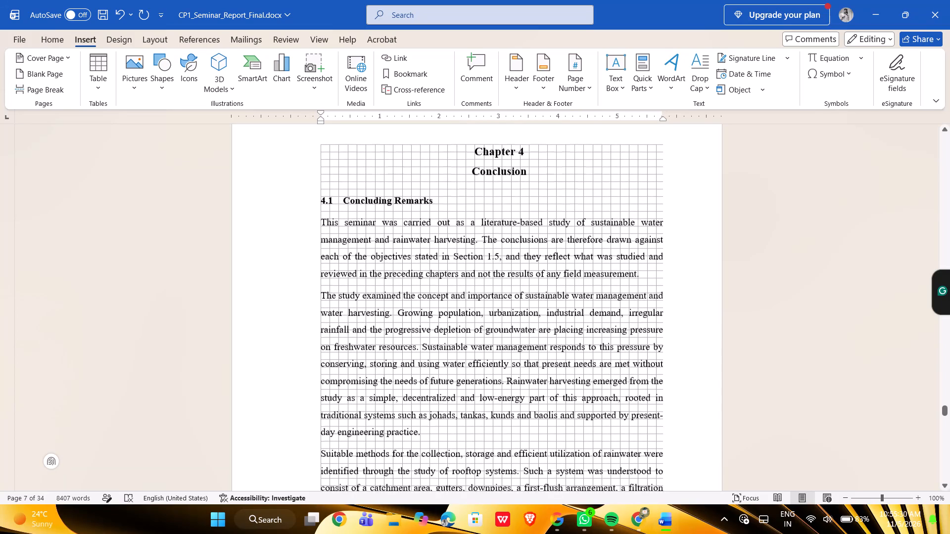
pyautogui.scroll(-1, 454, 338)
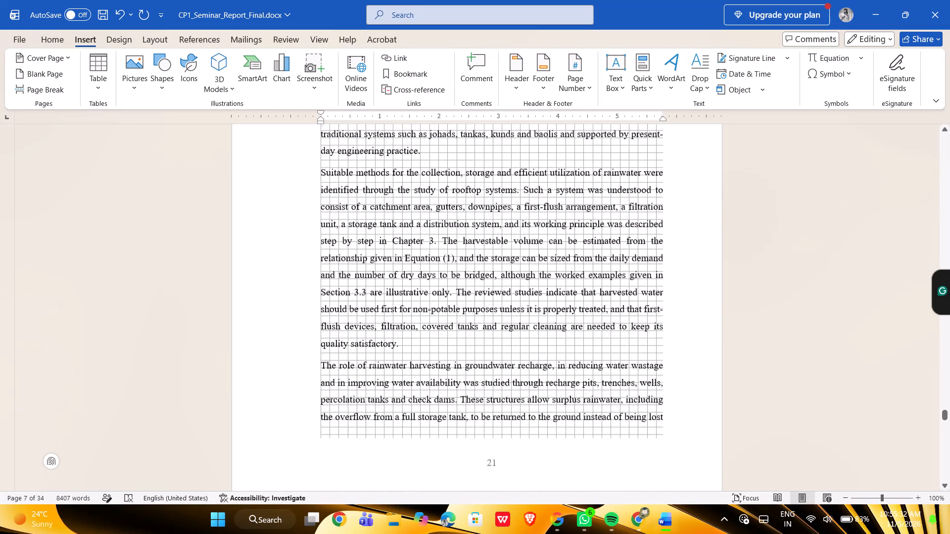
pyautogui.scroll(-3, 454, 338)
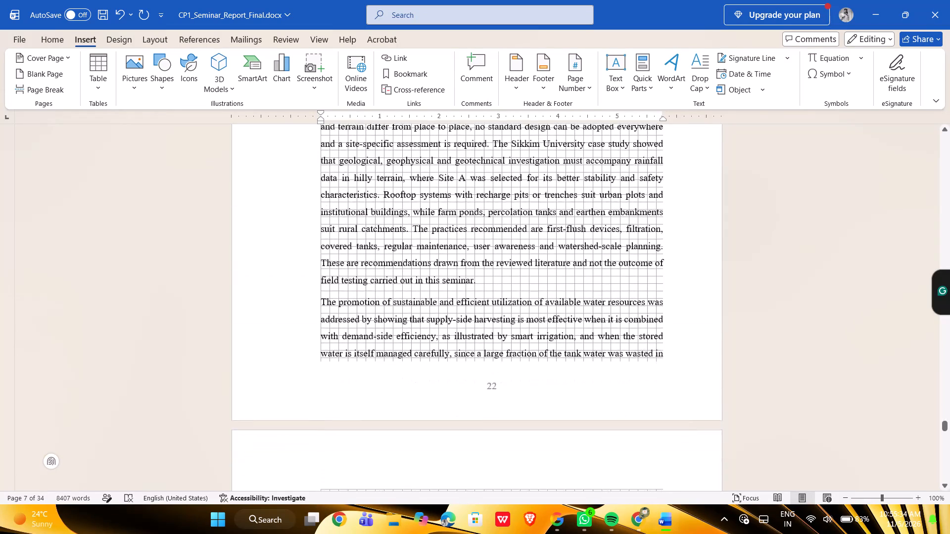
# Check sections 4.2, Future Scope, and 4.3, SDG Addressed, including the rows of Table 4.1.
pyautogui.scroll(-3, 454, 338)
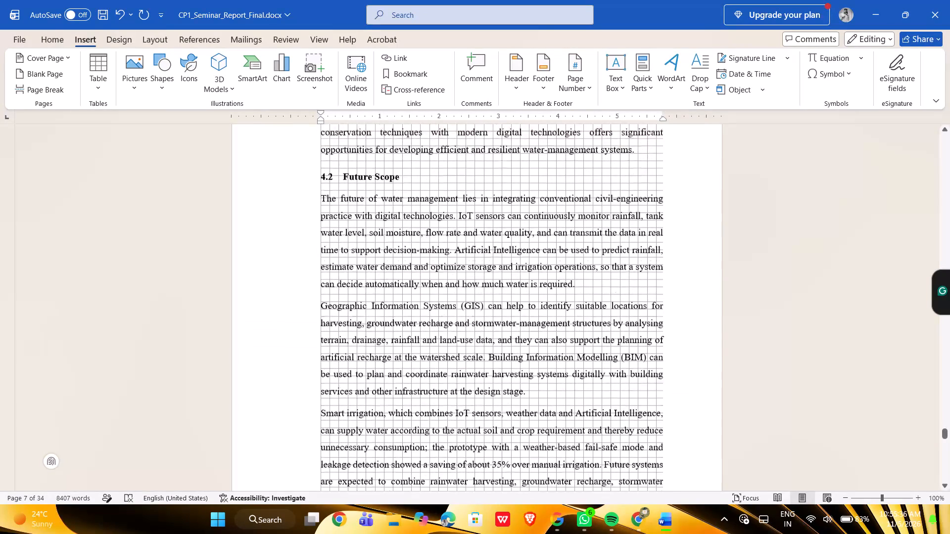
pyautogui.scroll(-3, 454, 338)
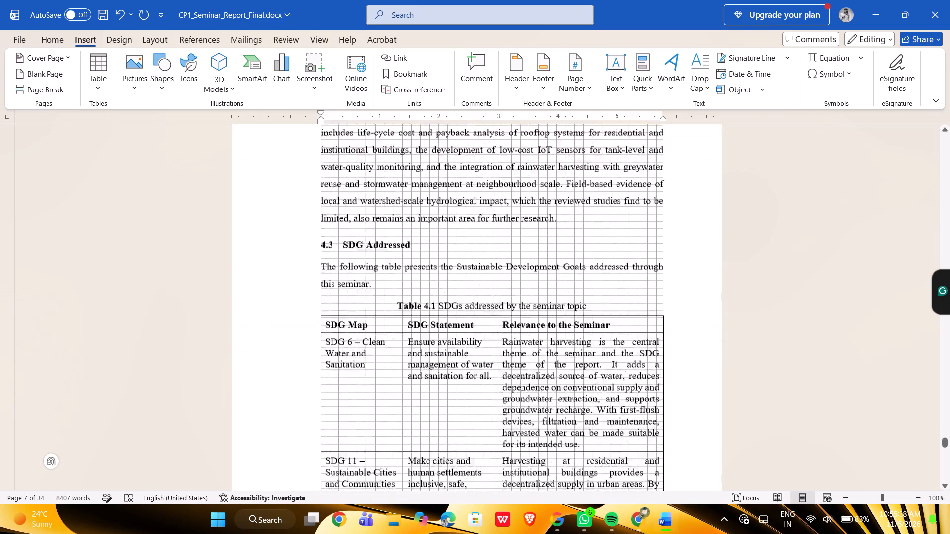
pyautogui.scroll(-6, 454, 338)
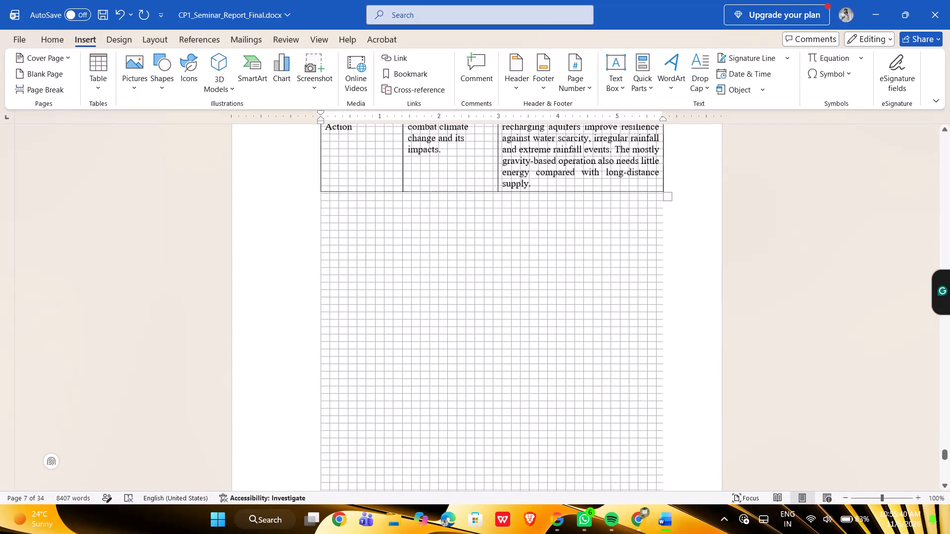
# In the References list, insert "issue" between the volume number and "no. 6" in entry [1].
pyautogui.scroll(-3, 454, 338)
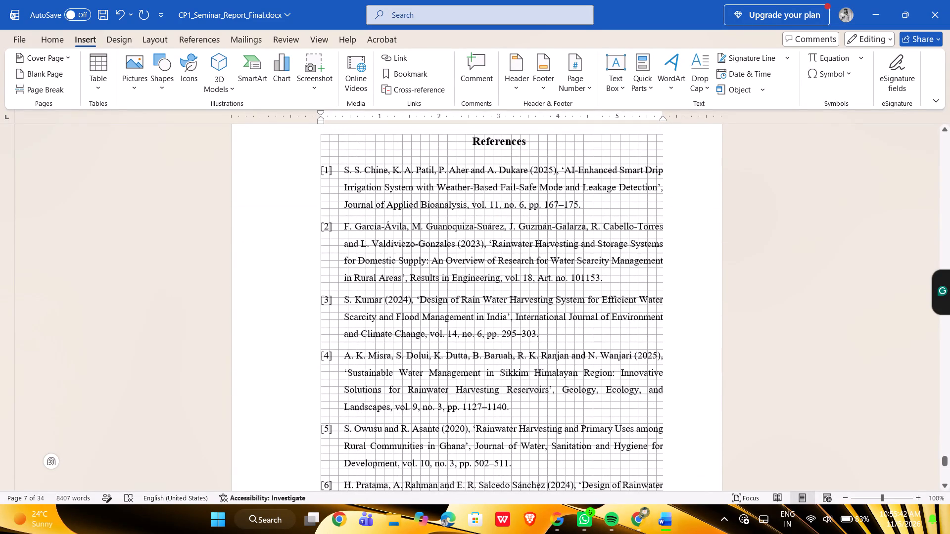
pyautogui.scroll(-3, 454, 338)
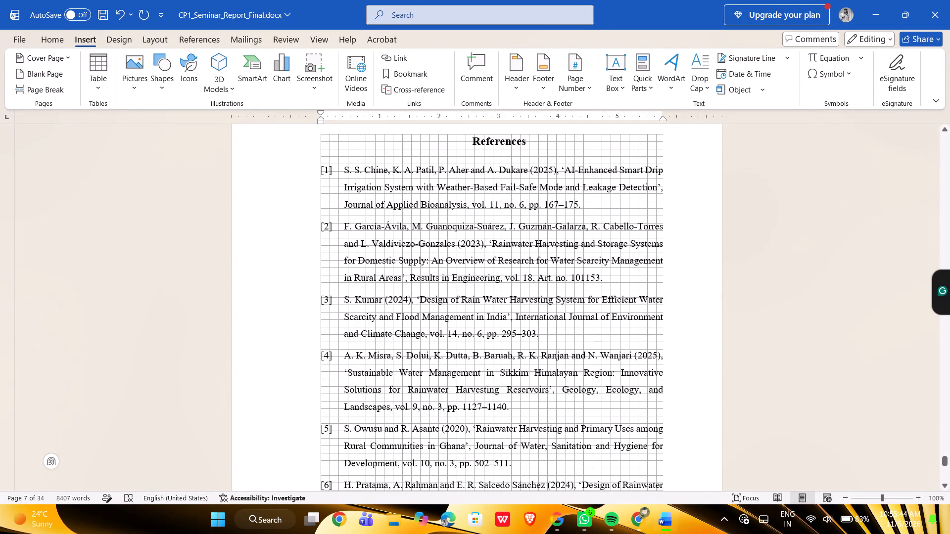
pyautogui.scroll(-2, 454, 338)
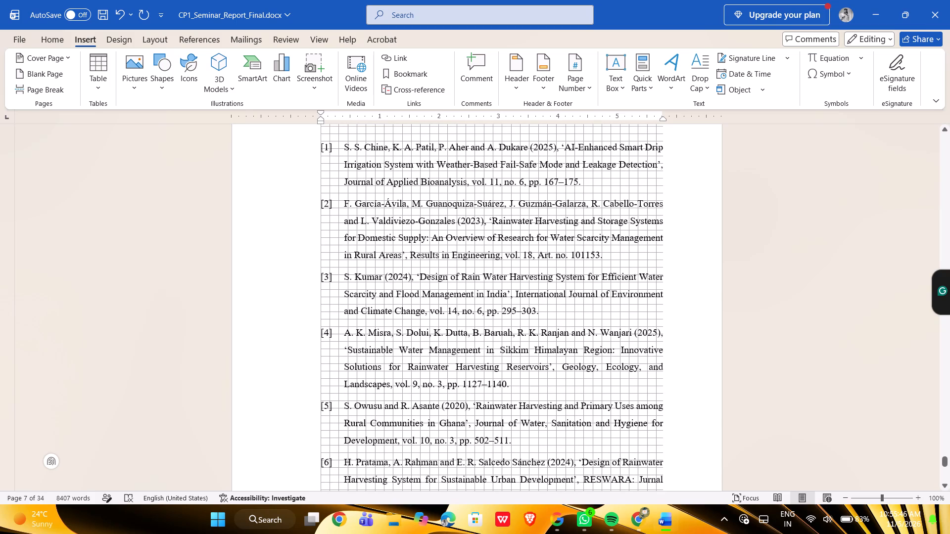
pyautogui.scroll(-1, 454, 338)
pyautogui.click(503, 184)
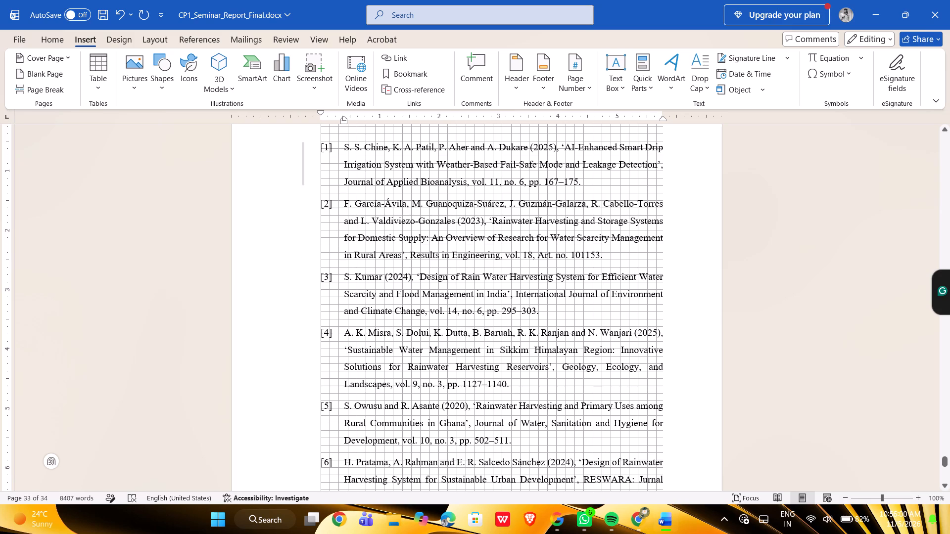
pyautogui.write('issue')
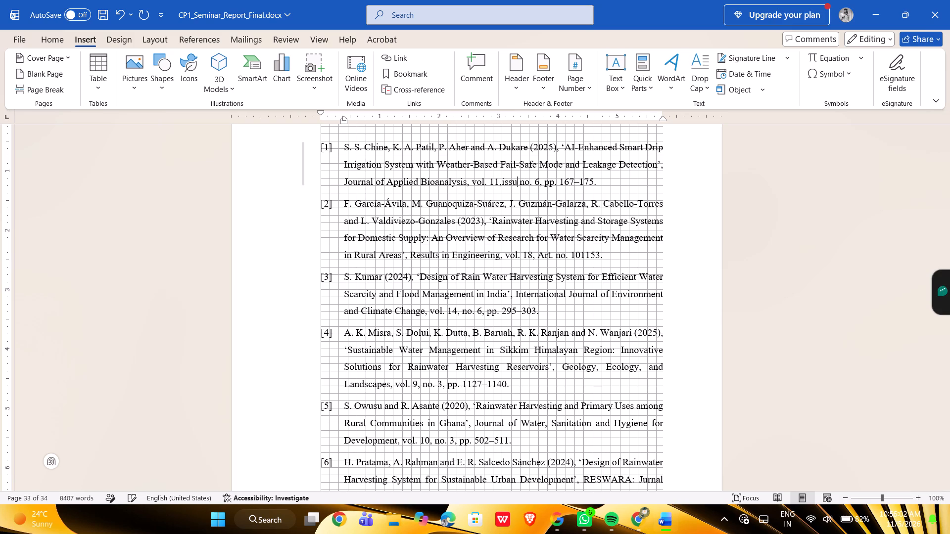
# In References entry [2], replace "Art." before "no." with "issue".
pyautogui.click(551, 252)
pyautogui.press('BackSpace')
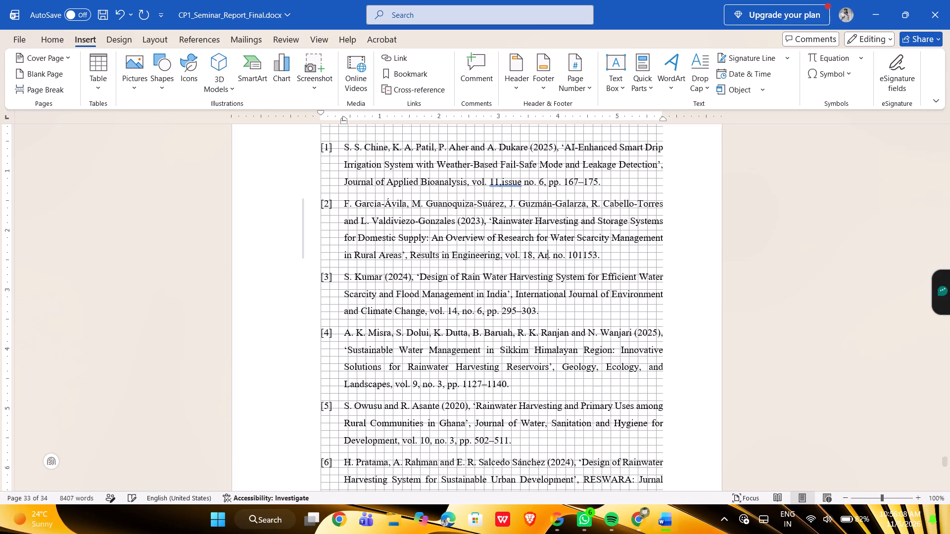
pyautogui.press('BackSpace')
pyautogui.press('BackSpace')
pyautogui.write('issue')
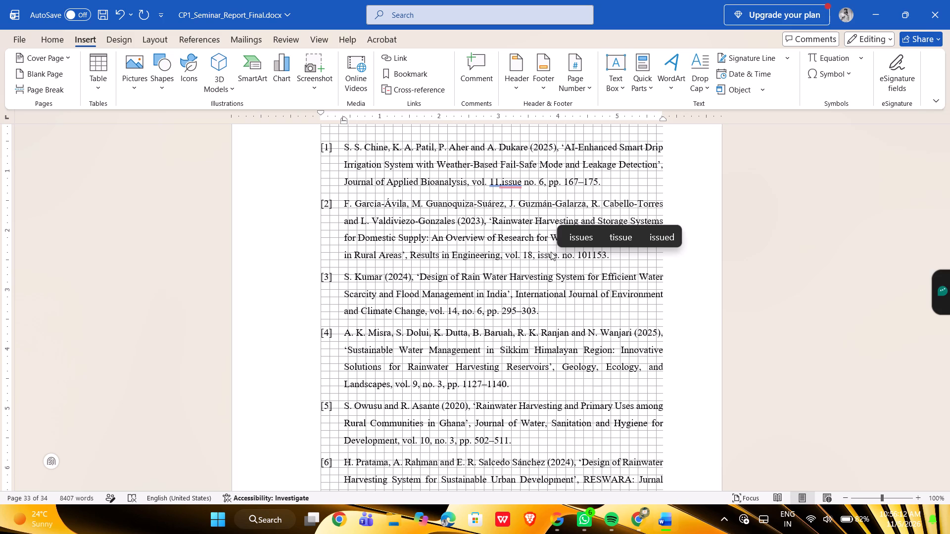
pyautogui.press('space')
pyautogui.press('Right')
pyautogui.press('BackSpace')
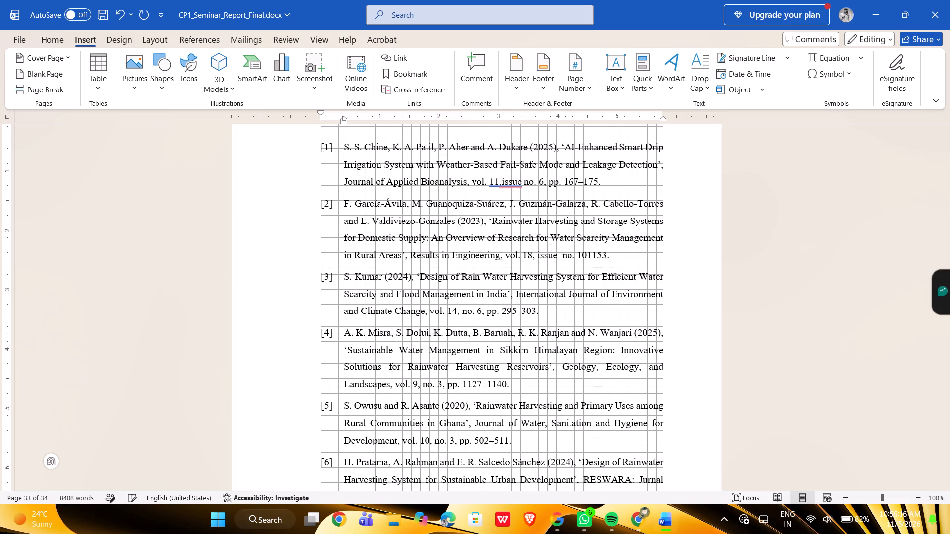
# Shorten the number after "issue no." in entry [2] to 10, keeping the closing full stop.
pyautogui.click(606, 255)
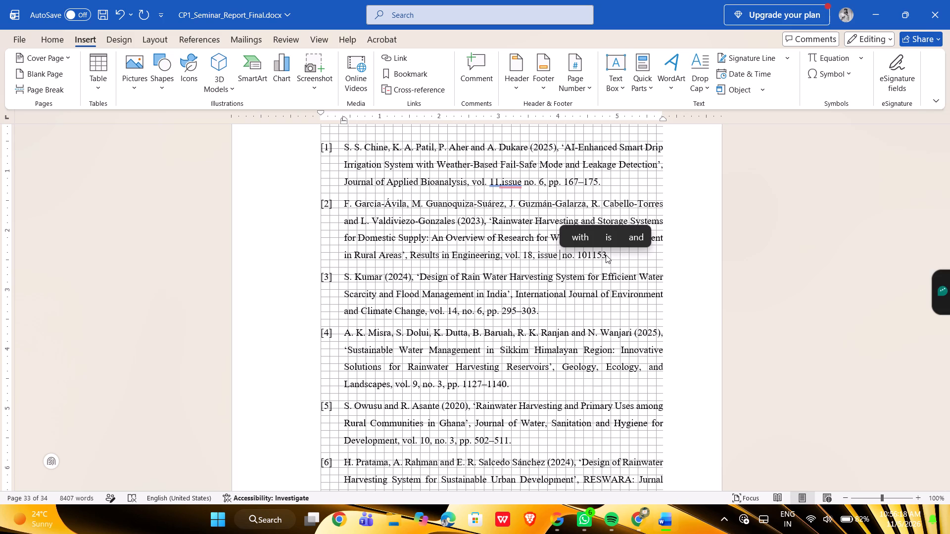
pyautogui.press('Right')
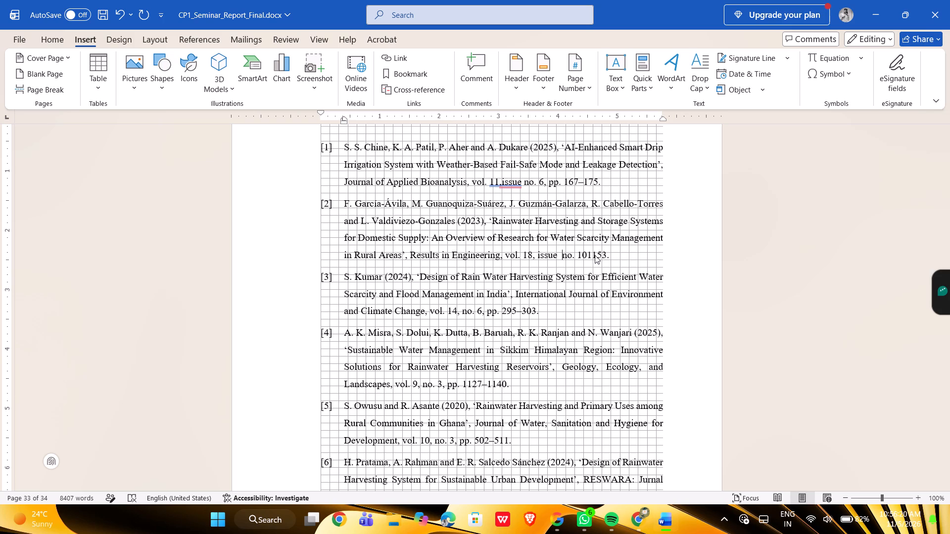
pyautogui.press('Right')
pyautogui.press('Right')
pyautogui.press('Right')
pyautogui.press('Right')
pyautogui.press('Right')
pyautogui.press('Right')
pyautogui.press('Right')
pyautogui.press('Right')
pyautogui.press('Right')
pyautogui.press('Right')
pyautogui.press('BackSpace')
pyautogui.press('BackSpace')
pyautogui.press('BackSpace')
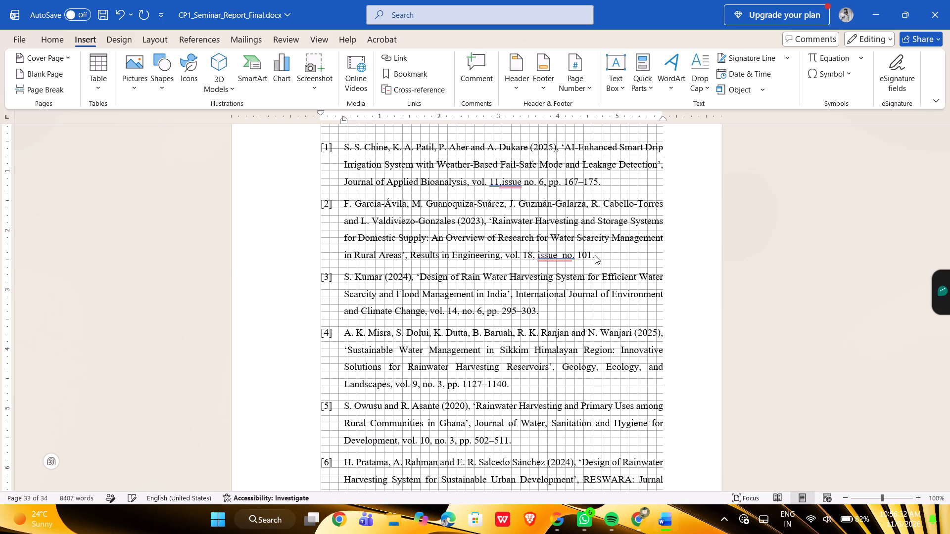
pyautogui.press('BackSpace')
# Add the page range "pp. 128-157" after the issue number in entry [2], separated by a comma.
pyautogui.press(',')
pyautogui.write('pp')
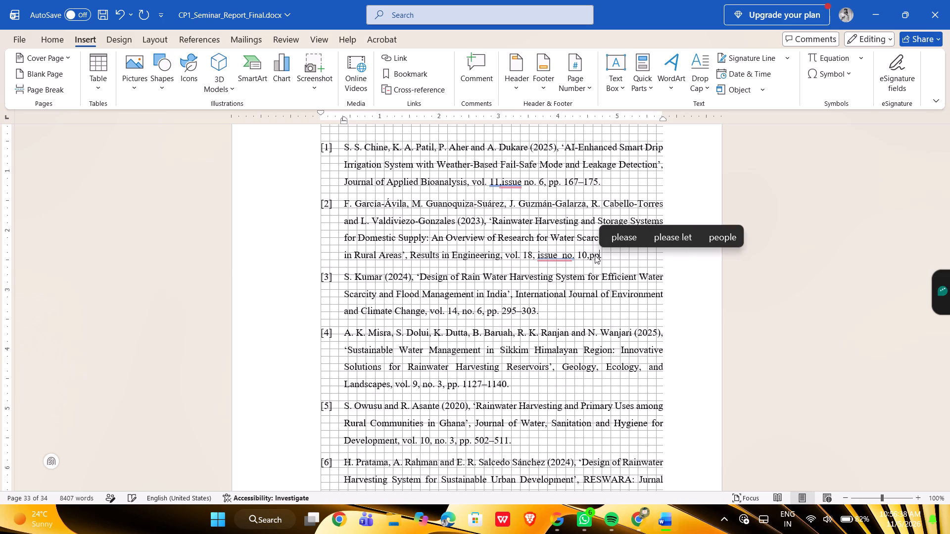
pyautogui.press('space')
pyautogui.write('.')
pyautogui.press('space')
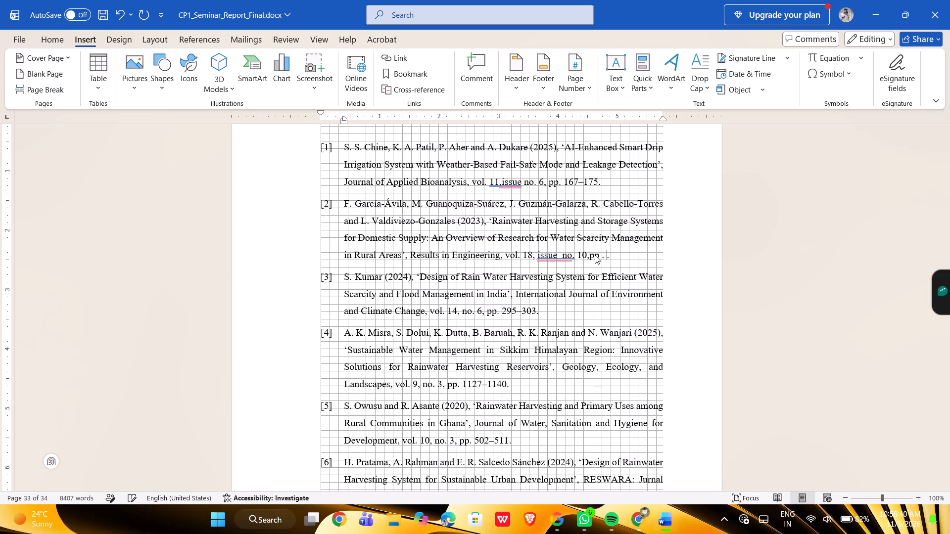
pyautogui.press('1')
pyautogui.press('2')
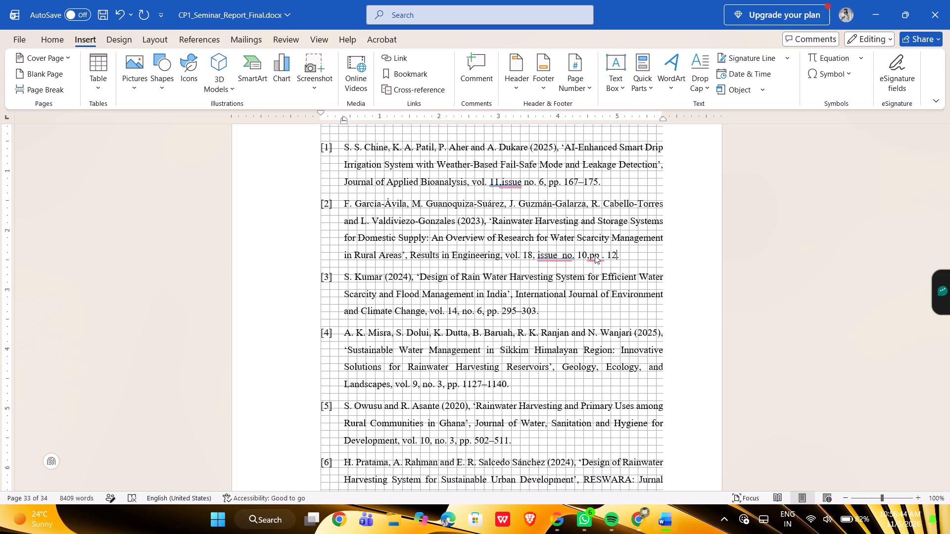
pyautogui.press('8')
pyautogui.press('-')
pyautogui.write('157')
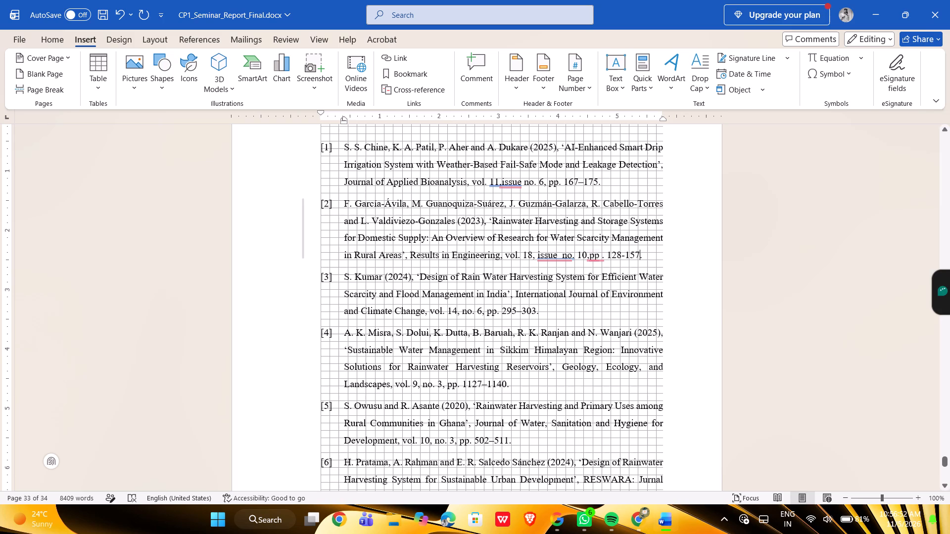
# Correct the spacing in entry [2] so its ending reads "issue no. 10, pp. 128-157".
pyautogui.click(589, 258)
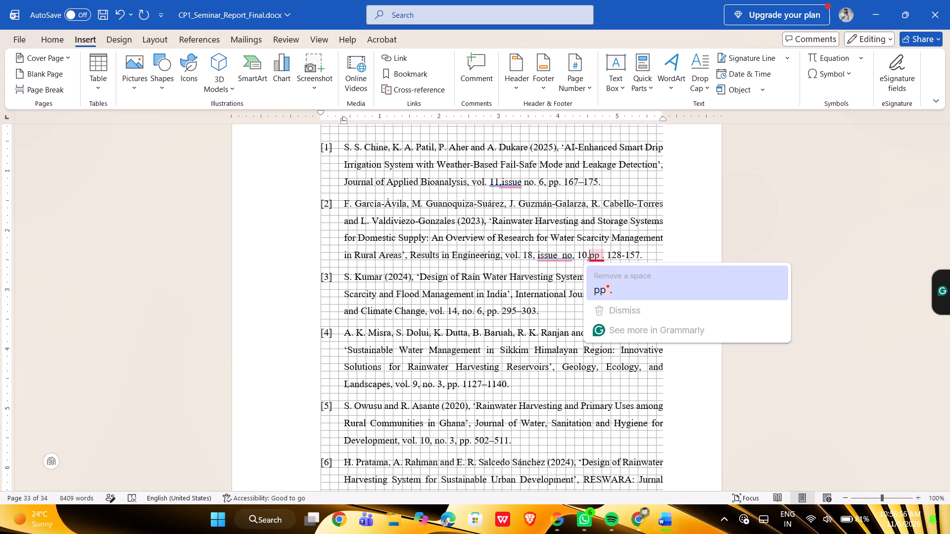
pyautogui.click(600, 285)
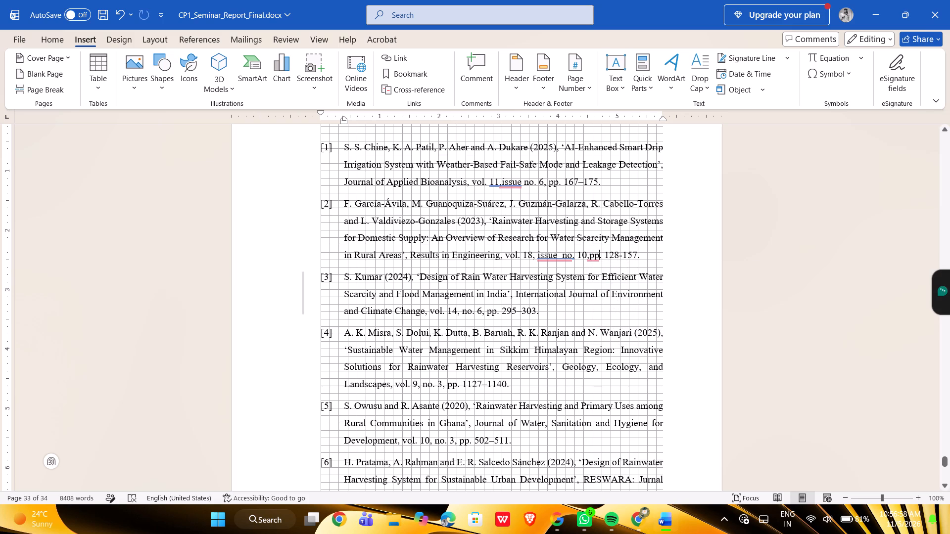
pyautogui.press('Left')
pyautogui.press('Left')
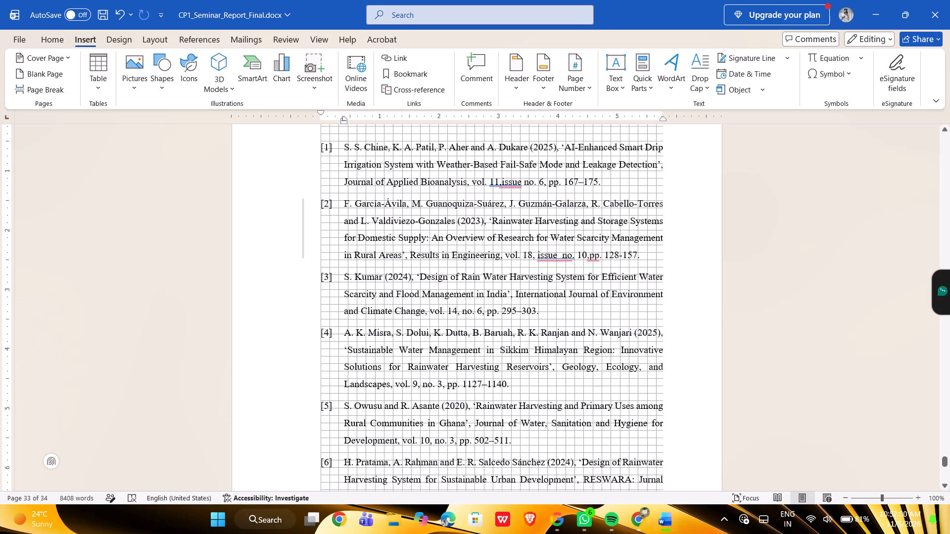
pyautogui.press('space')
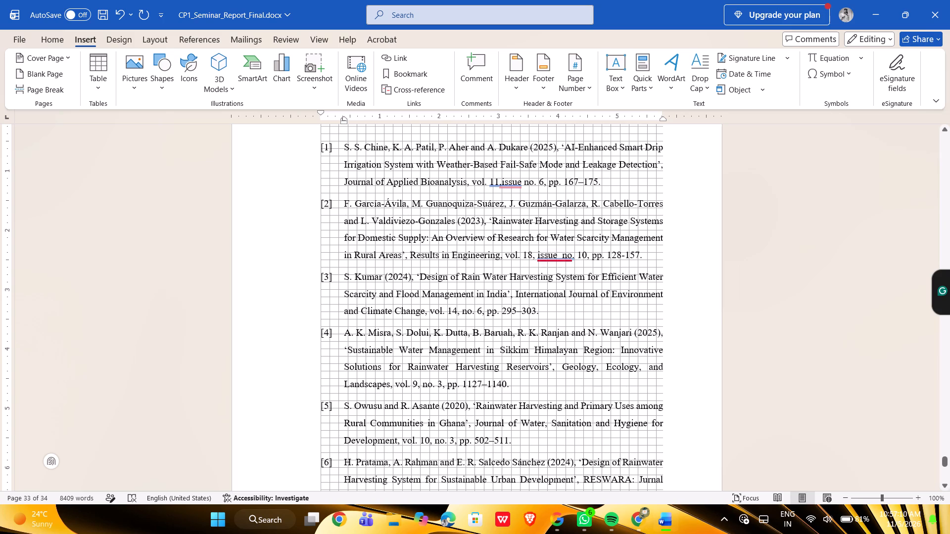
pyautogui.click(561, 282)
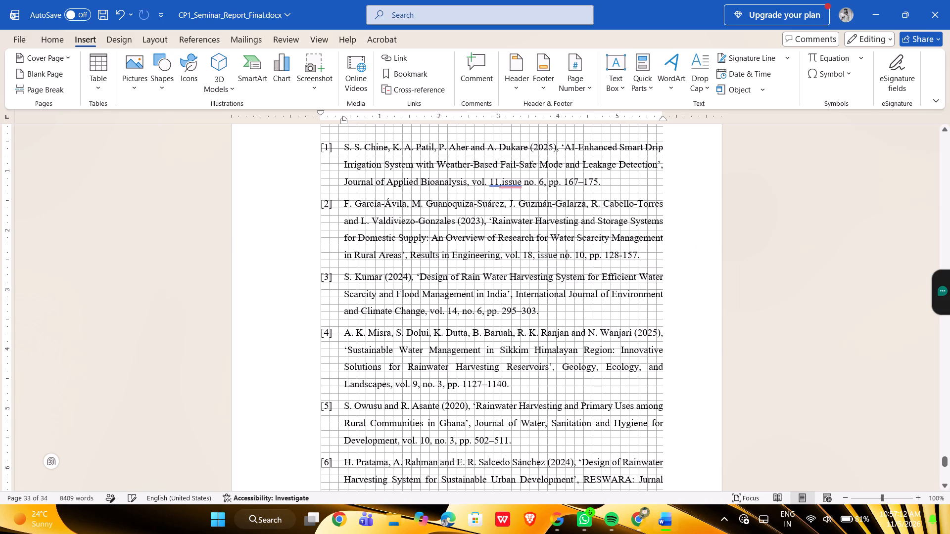
# Copy the word "issue" from entry [2] and insert it before "no." in entries [3] and [4], with a space after each volume comma.
pyautogui.moveTo(536, 255); pyautogui.dragTo(557, 257)
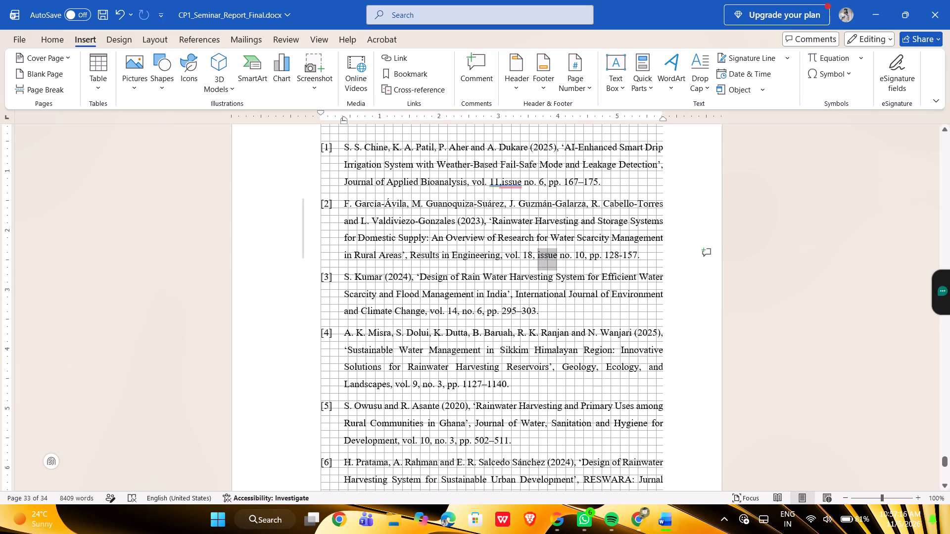
pyautogui.moveTo(557, 257); pyautogui.dragTo(557, 258)
pyautogui.hotkey('ctrl', 'c')
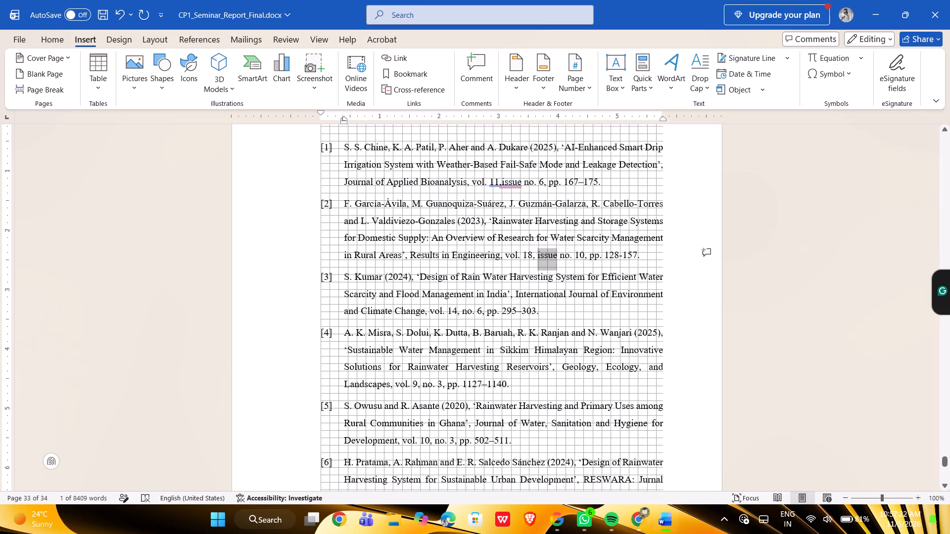
pyautogui.click(461, 311)
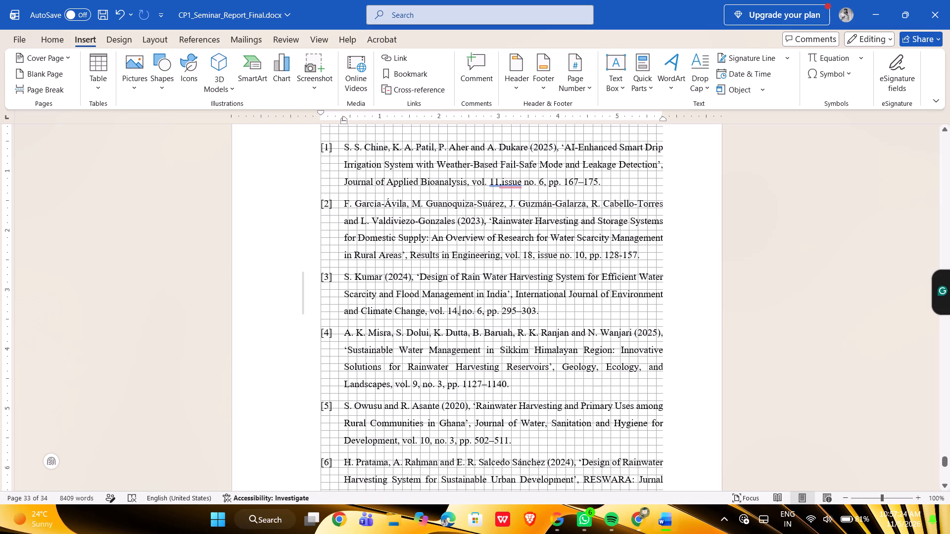
pyautogui.hotkey('ctrl', 'v')
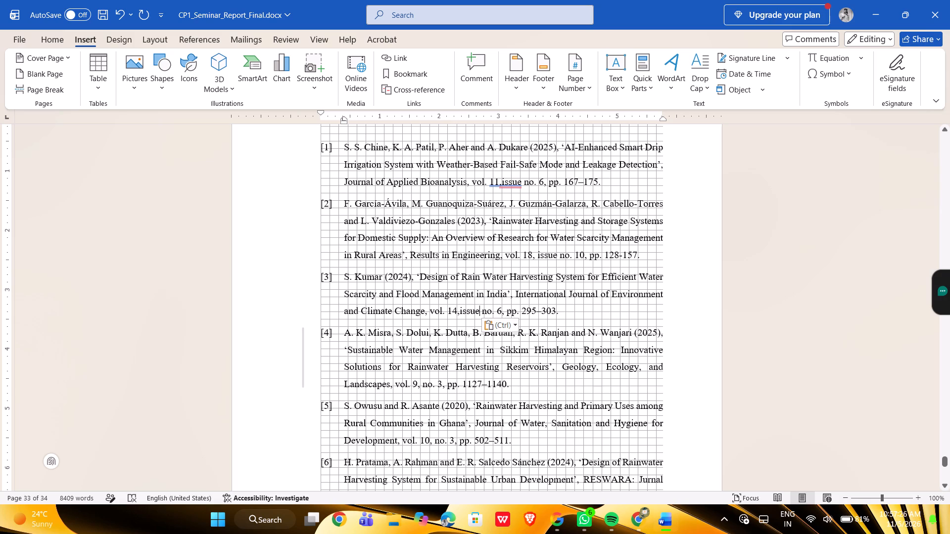
pyautogui.click(421, 383)
pyautogui.hotkey('ctrl', 'v')
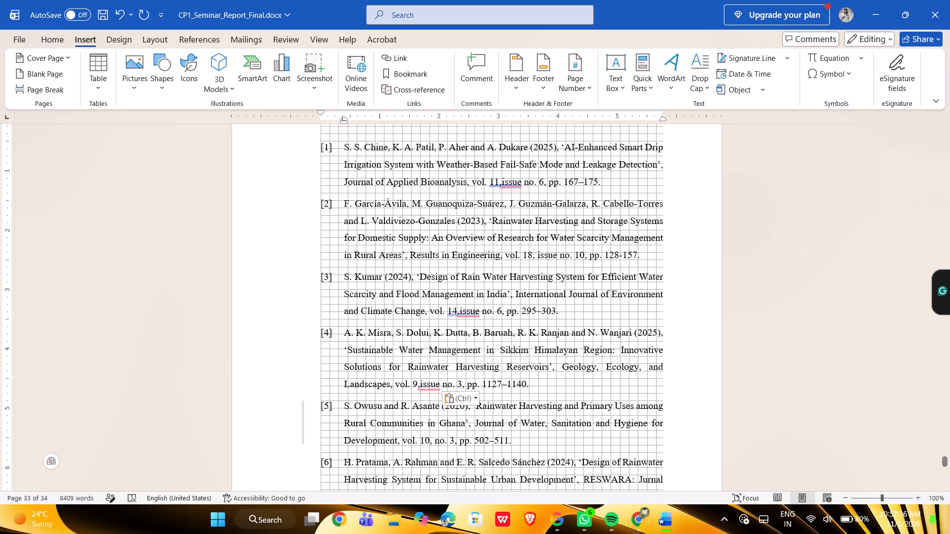
pyautogui.click(420, 386)
pyautogui.press('space')
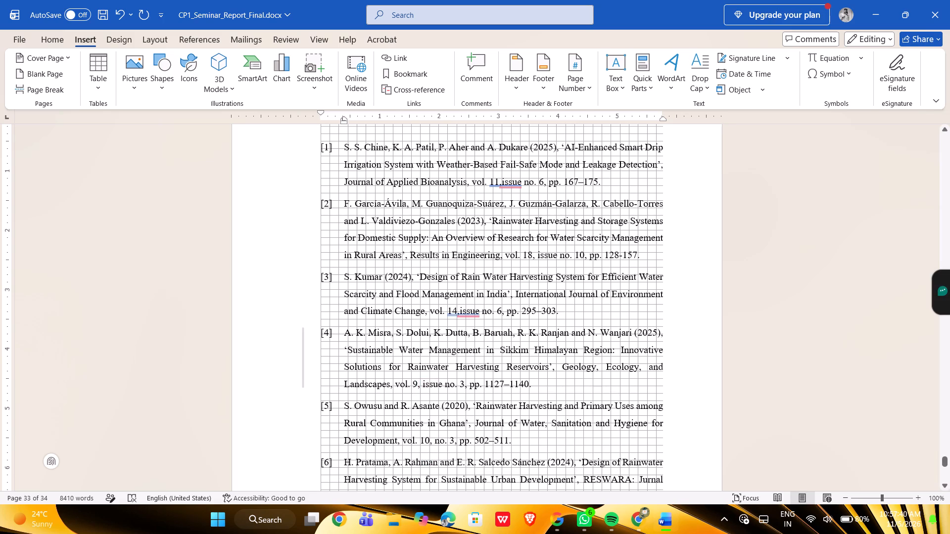
pyautogui.click(461, 313)
pyautogui.press('space')
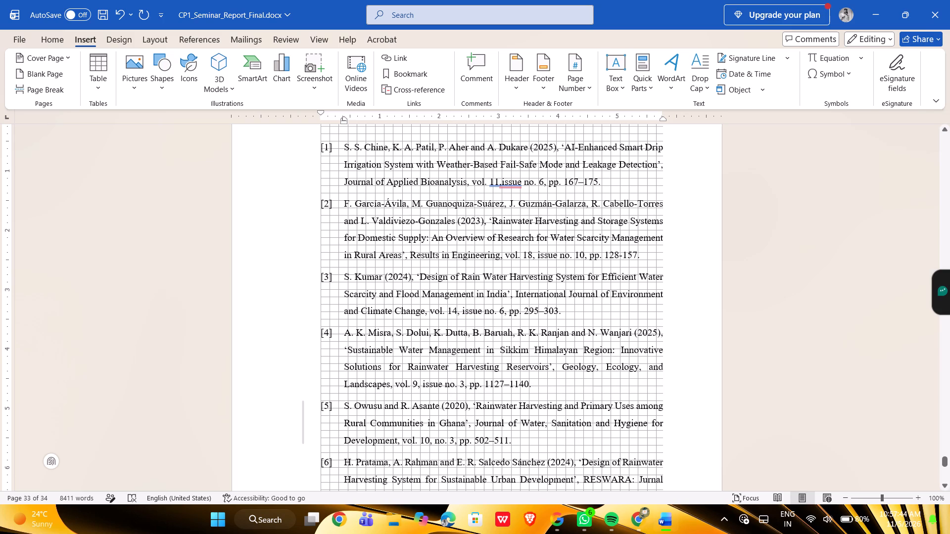
# Paste "issue" before "no. 3" in entry [5] and before "no. 4" in entry [6], each followed by a space.
pyautogui.click(432, 441)
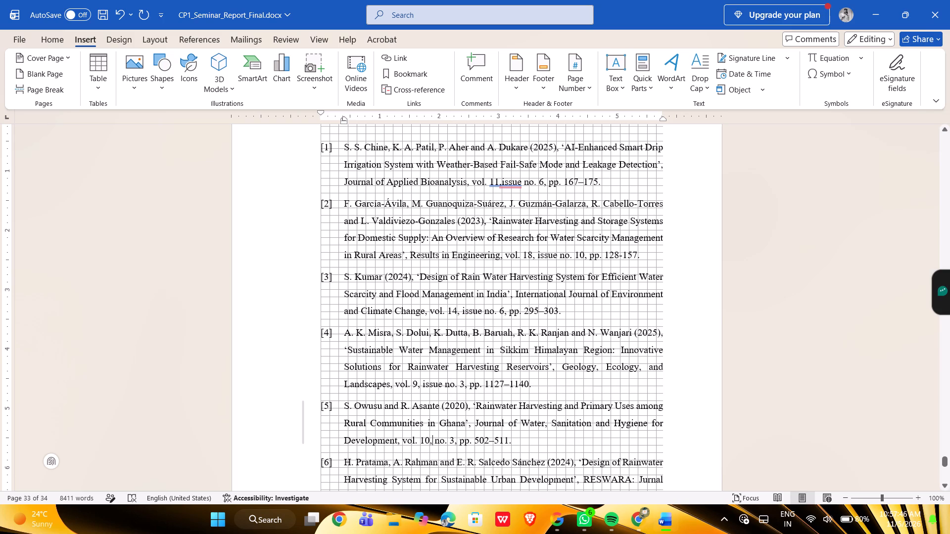
pyautogui.press('Right')
pyautogui.hotkey('ctrl', 'v')
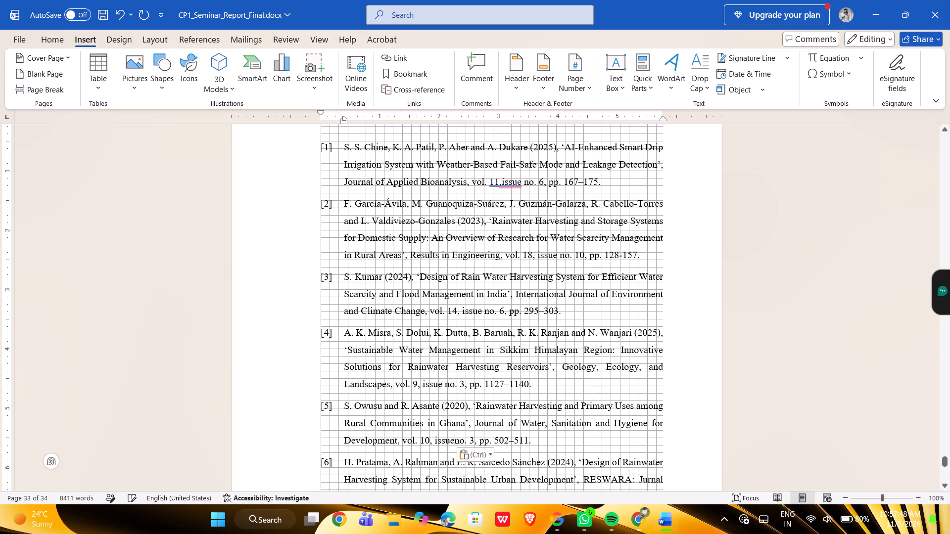
pyautogui.press('space')
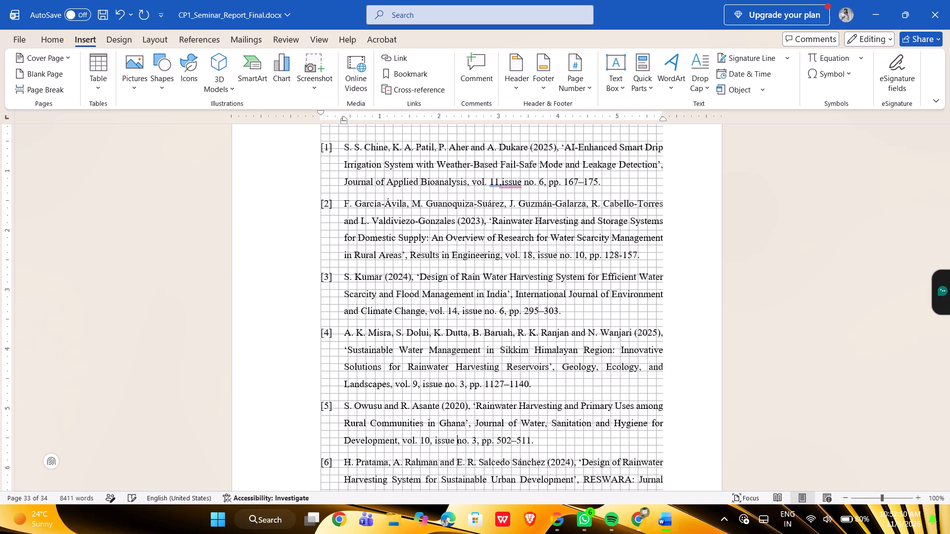
pyautogui.scroll(-1, 452, 446)
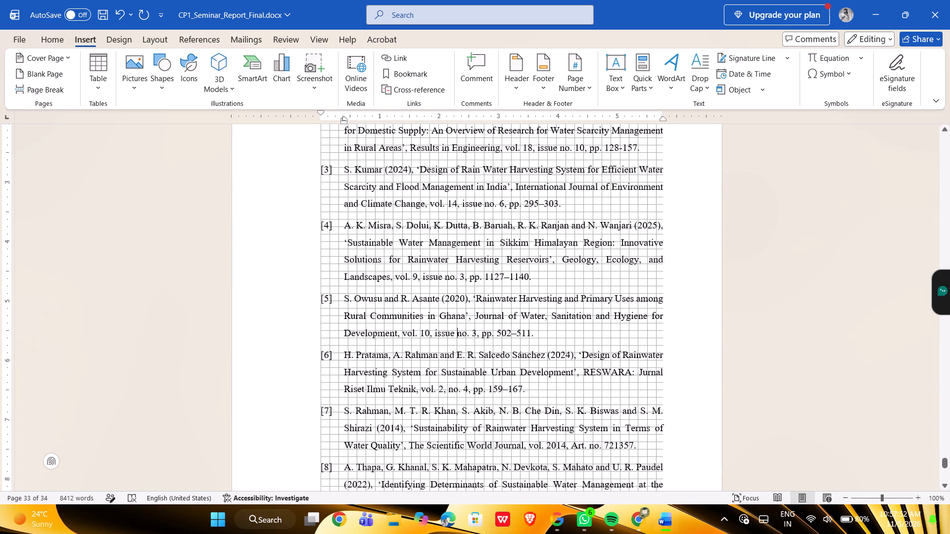
pyautogui.click(447, 387)
pyautogui.hotkey('ctrl', 'v')
pyautogui.press('space')
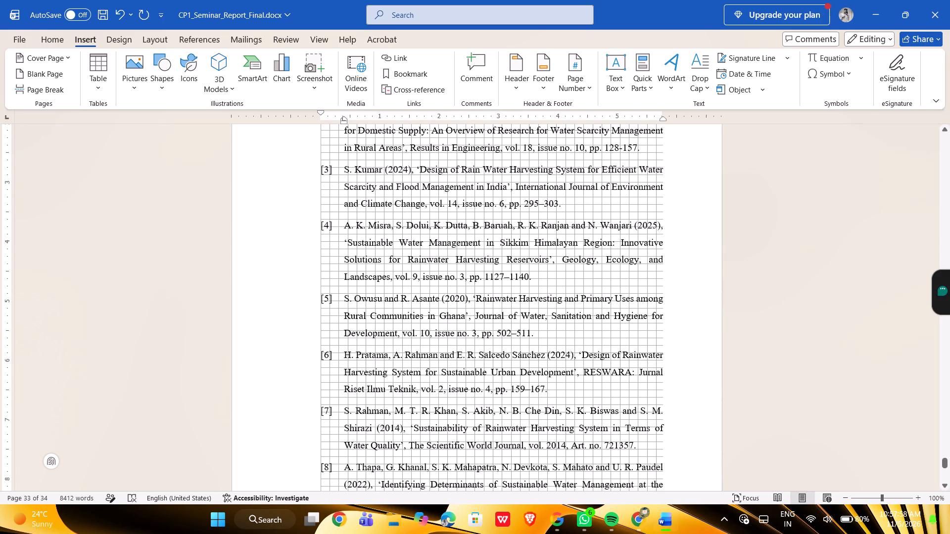
# Replace "Art." with the copied word "issue" before "no." in entry [7].
pyautogui.click(583, 450)
pyautogui.press('BackSpace')
pyautogui.press('BackSpace')
pyautogui.press('BackSpace')
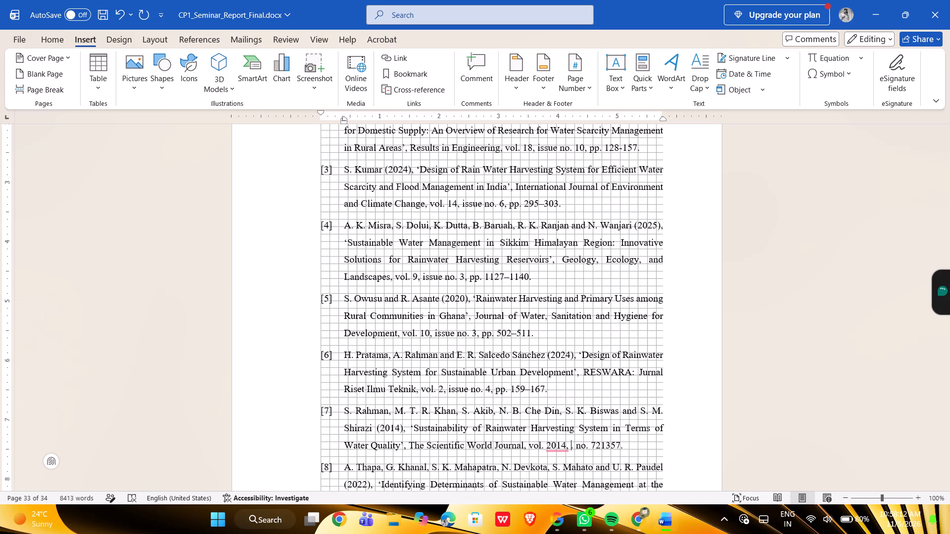
pyautogui.hotkey('ctrl', 'v')
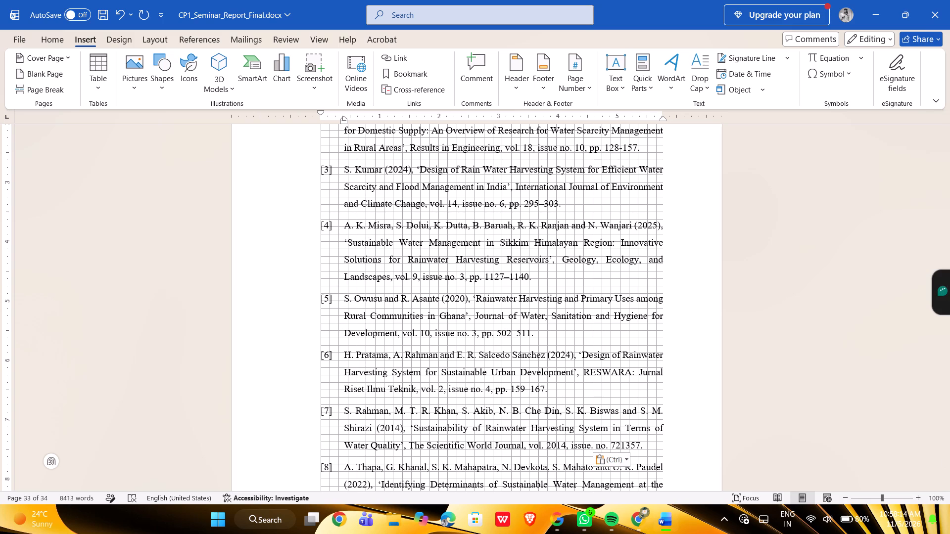
pyautogui.press('Right')
pyautogui.press('BackSpace')
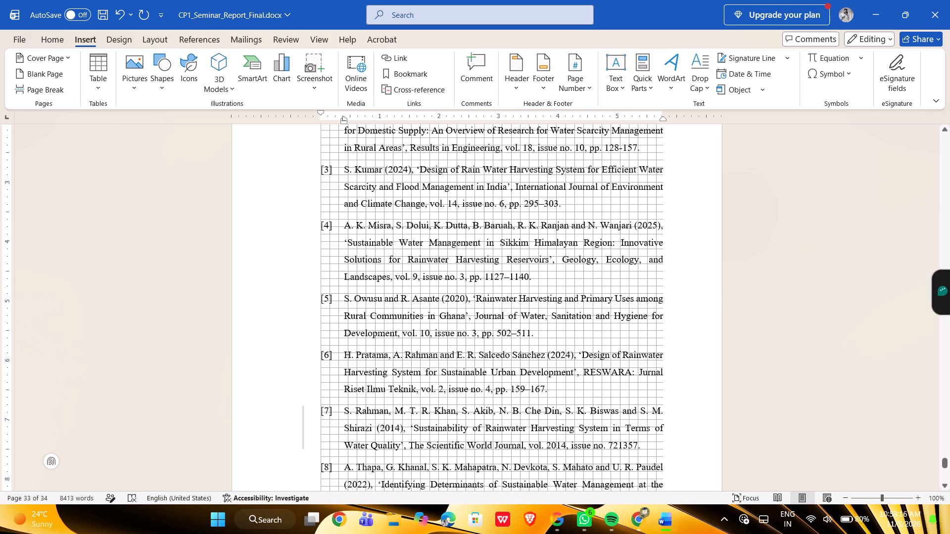
# Shorten the issue number in entry [7] to 7.
pyautogui.click(638, 443)
pyautogui.press('BackSpace')
pyautogui.press('BackSpace')
pyautogui.press('BackSpace')
pyautogui.press('BackSpace')
pyautogui.press('BackSpace')
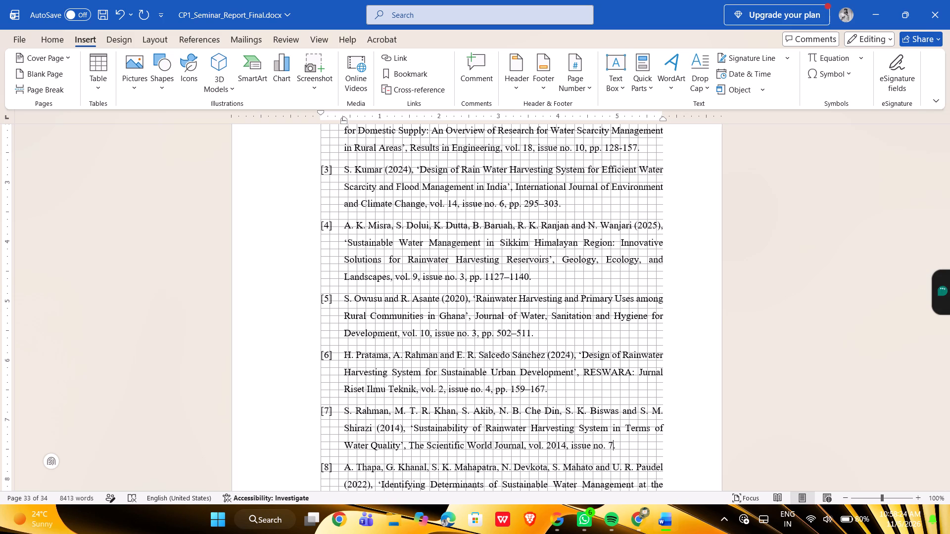
# Add a comma and the page range "pp.1228-1271" after the issue number in entry [7], before the final period.
pyautogui.press(',')
pyautogui.press('space')
pyautogui.write('pp')
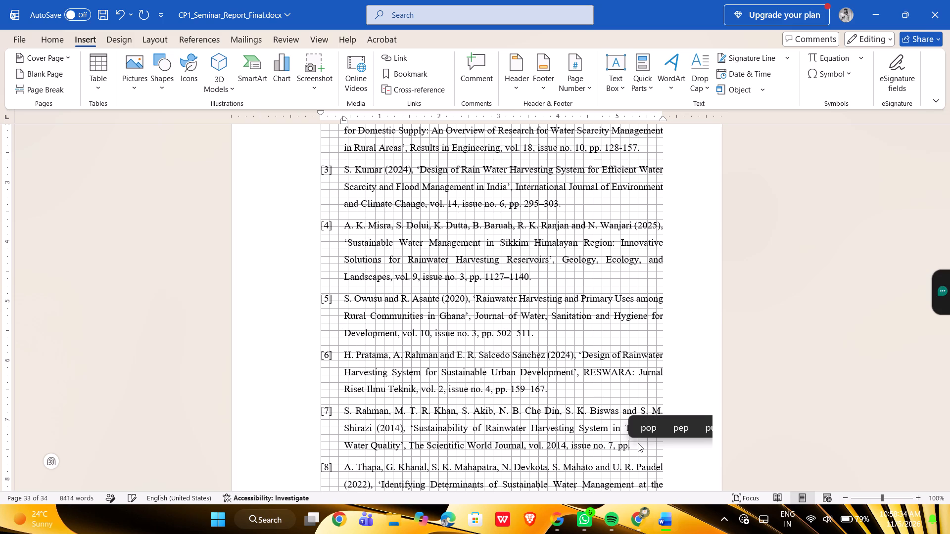
pyautogui.press('.')
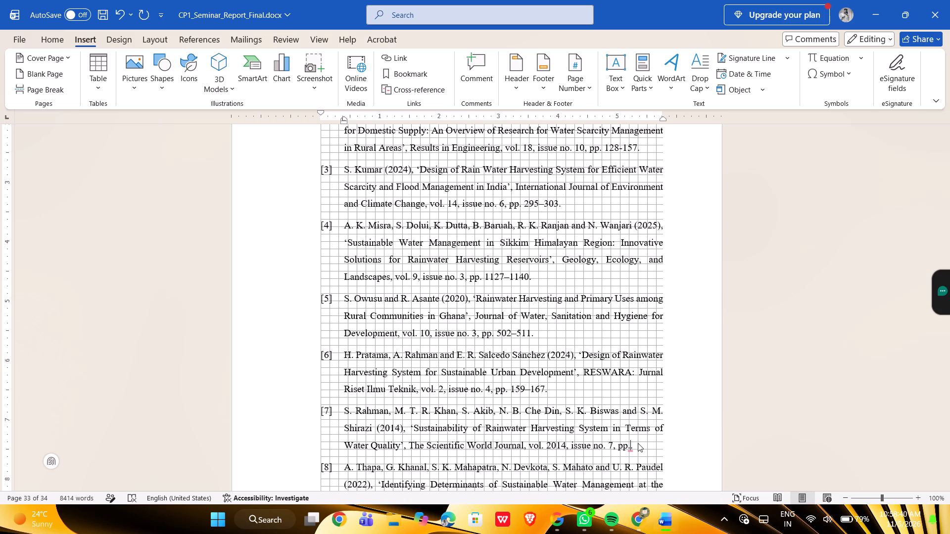
pyautogui.press('1')
pyautogui.press('1')
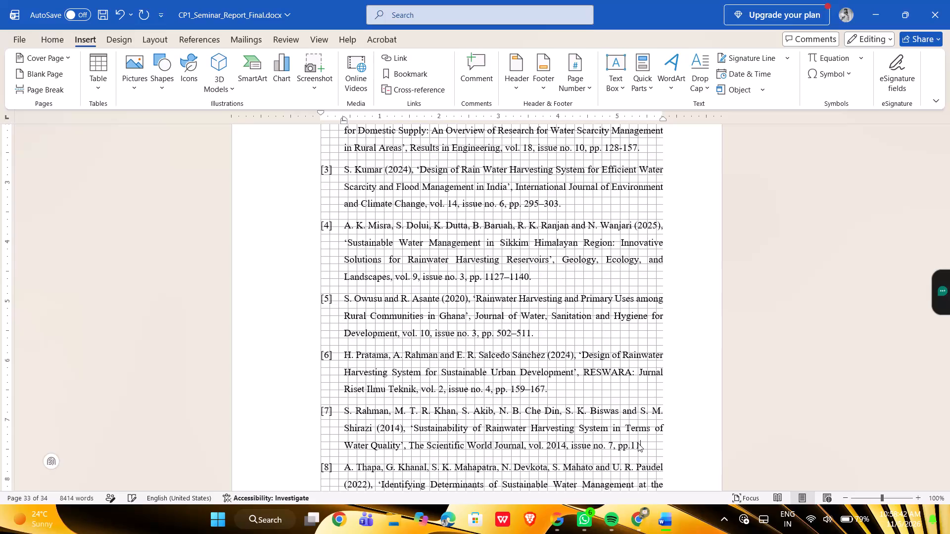
pyautogui.press('2')
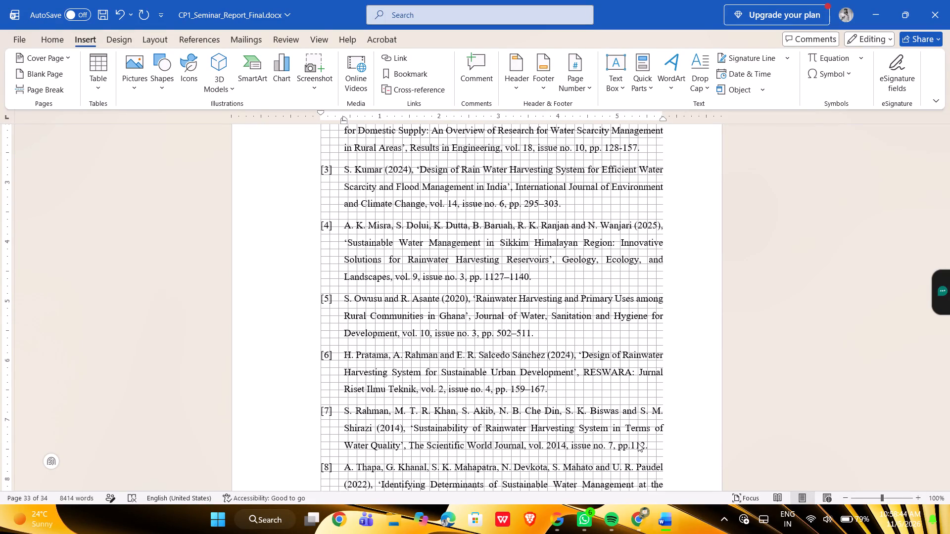
pyautogui.press('5')
pyautogui.press('BackSpace')
pyautogui.press('BackSpace')
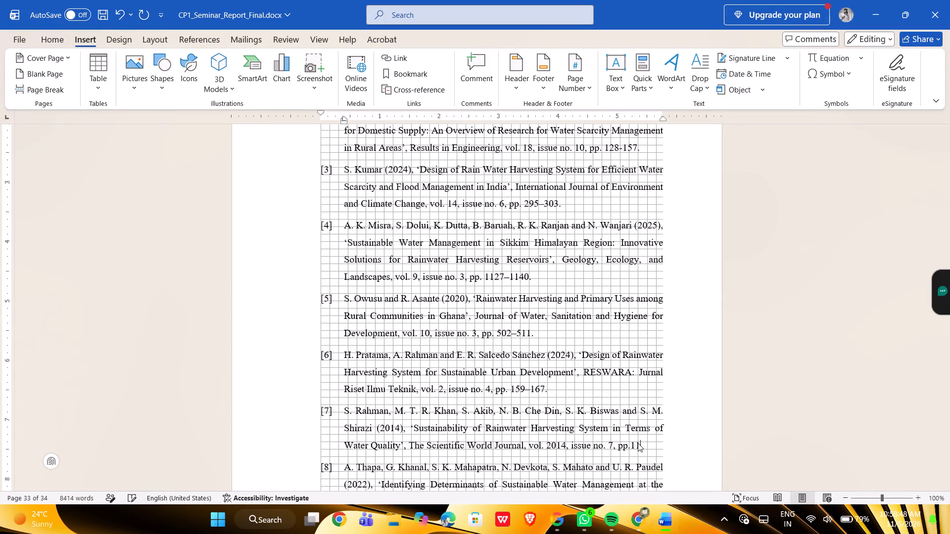
pyautogui.press('BackSpace')
pyautogui.write('22')
pyautogui.press('8')
pyautogui.press('-')
pyautogui.press('1')
pyautogui.press('3')
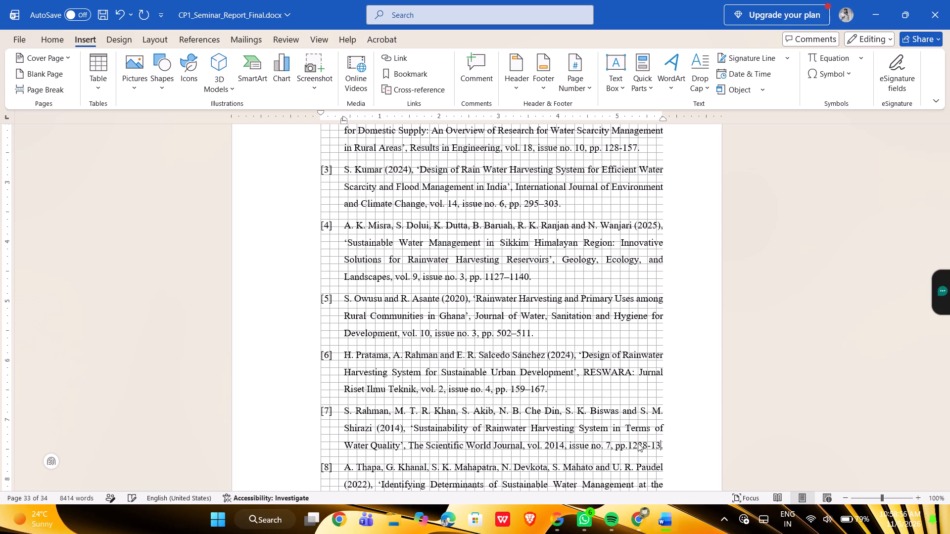
pyautogui.write('21')
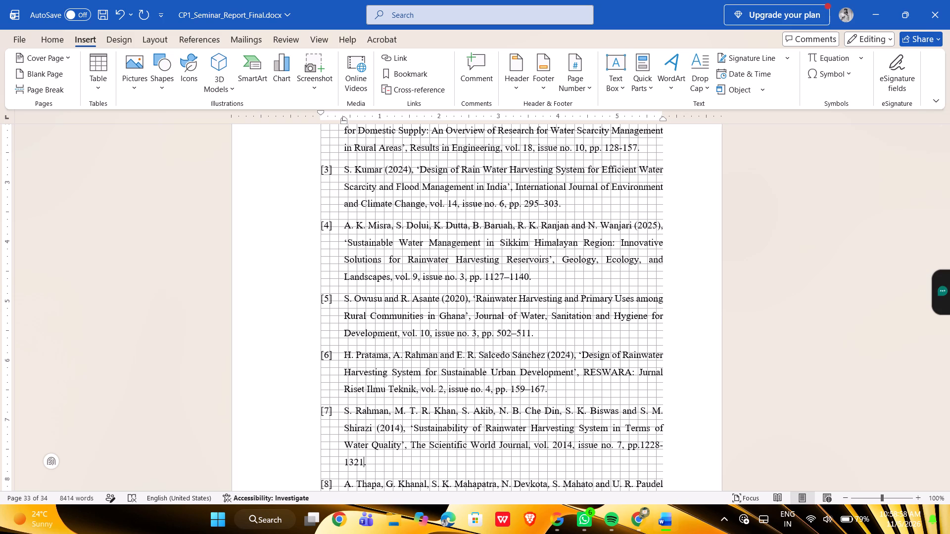
pyautogui.press('BackSpace')
pyautogui.press('BackSpace')
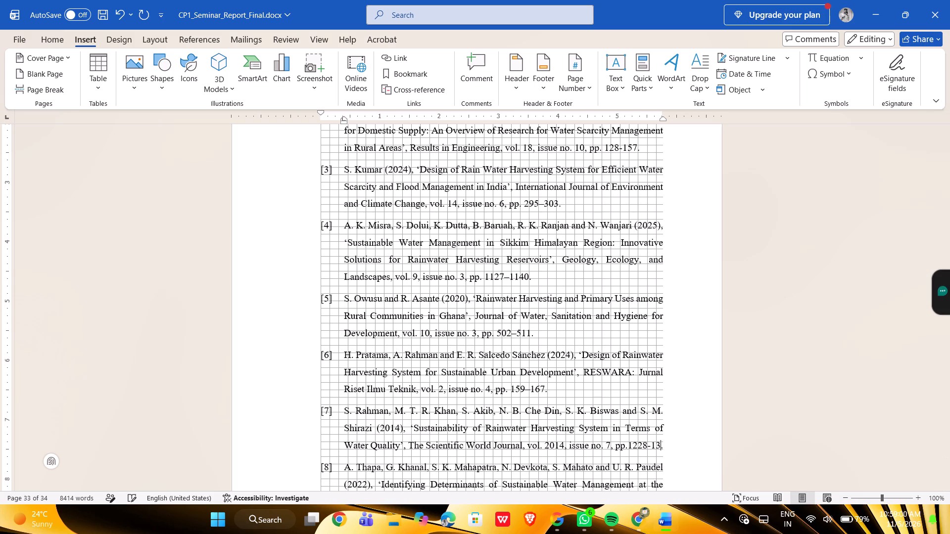
pyautogui.press('BackSpace')
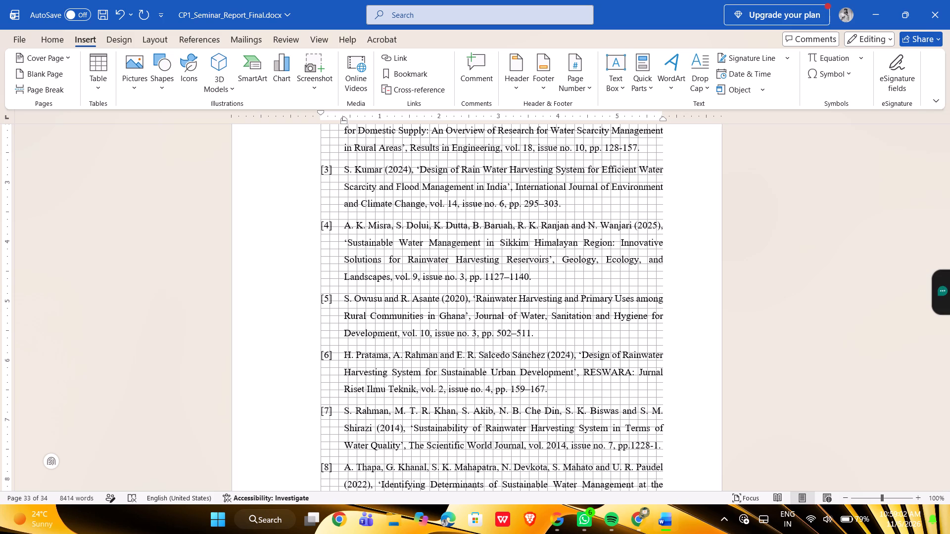
pyautogui.press('2')
pyautogui.write('71')
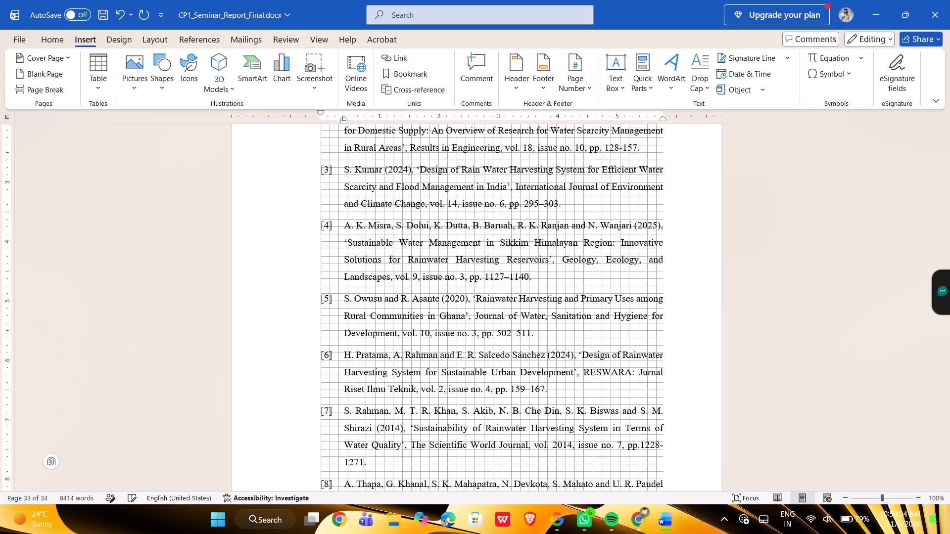
# Paste "issue" before "no. 10" in entry [8], "no. S1" in entry [9] and "no. 1" in entry [10], keeping single spaces around it.
pyautogui.scroll(-1, 584, 418)
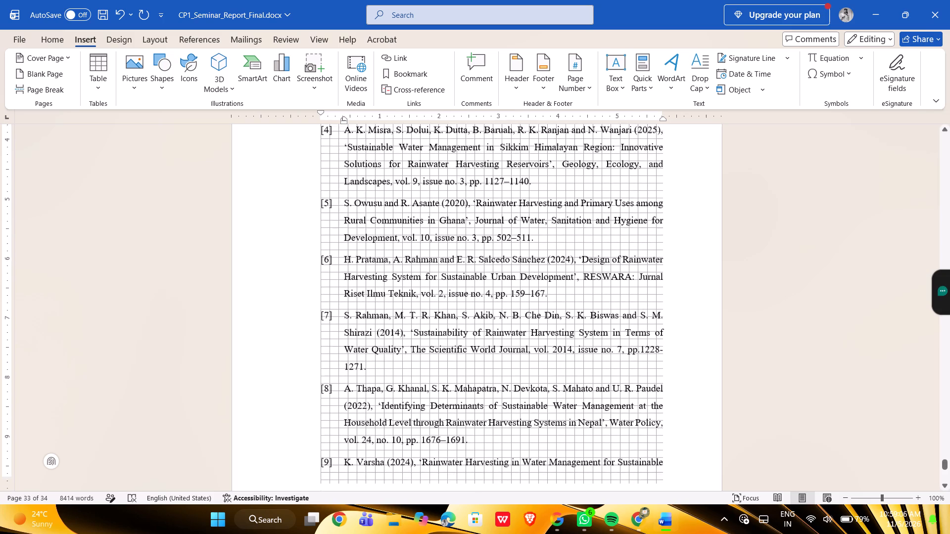
pyautogui.scroll(-2, 584, 418)
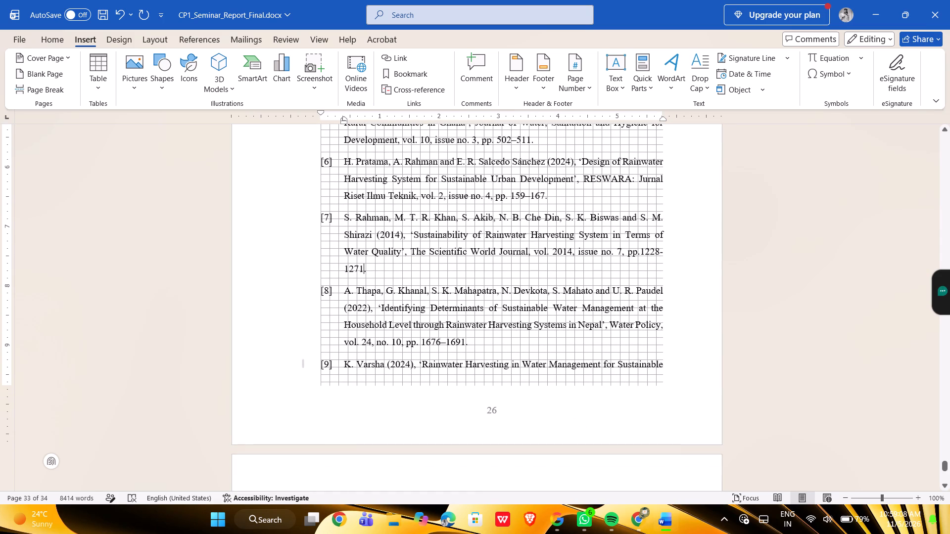
pyautogui.click(375, 344)
pyautogui.press('space')
pyautogui.hotkey('ctrl', 'v')
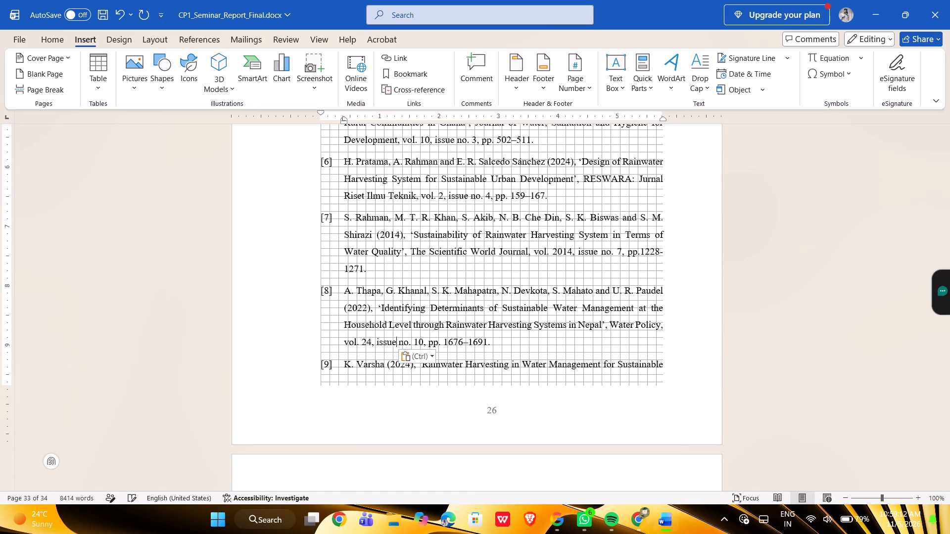
pyautogui.scroll(-2, 375, 344)
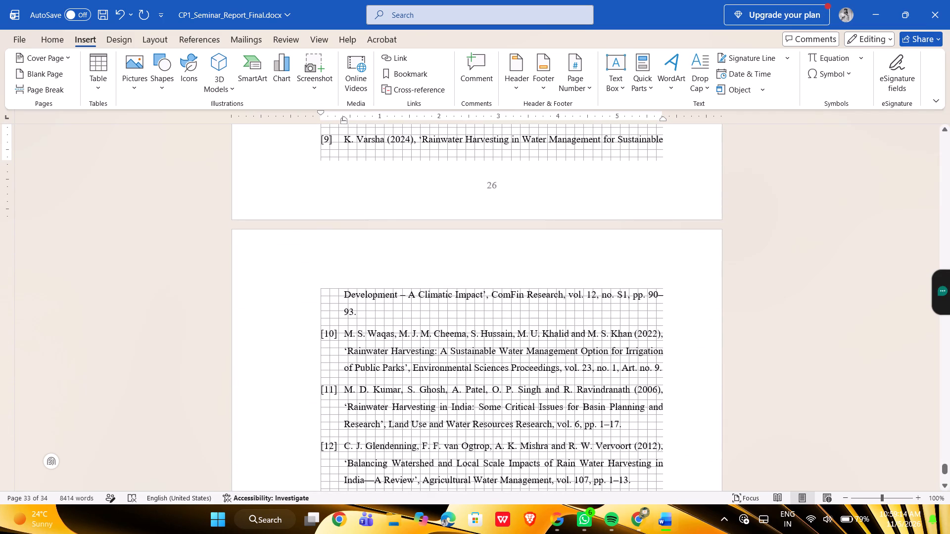
pyautogui.click(602, 295)
pyautogui.hotkey('ctrl', 'v')
pyautogui.press('space')
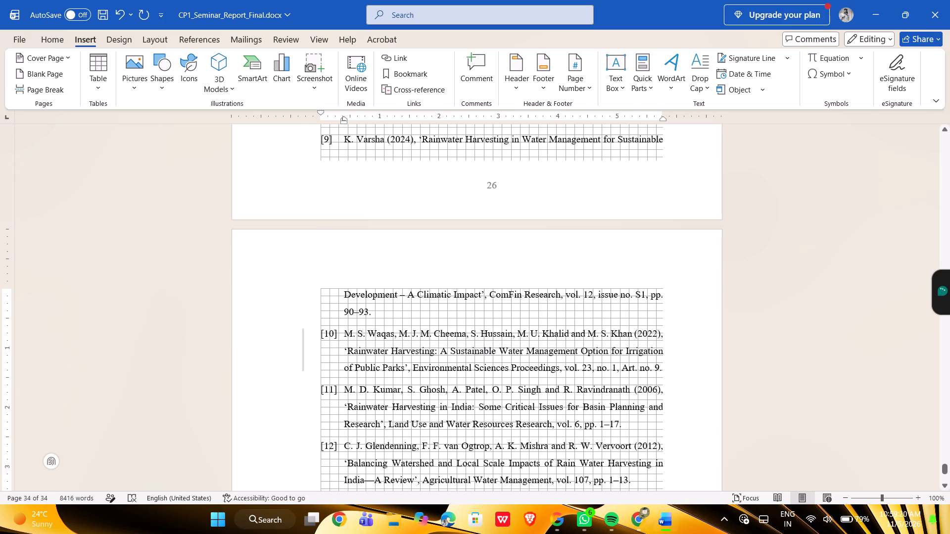
pyautogui.click(595, 368)
pyautogui.press('space')
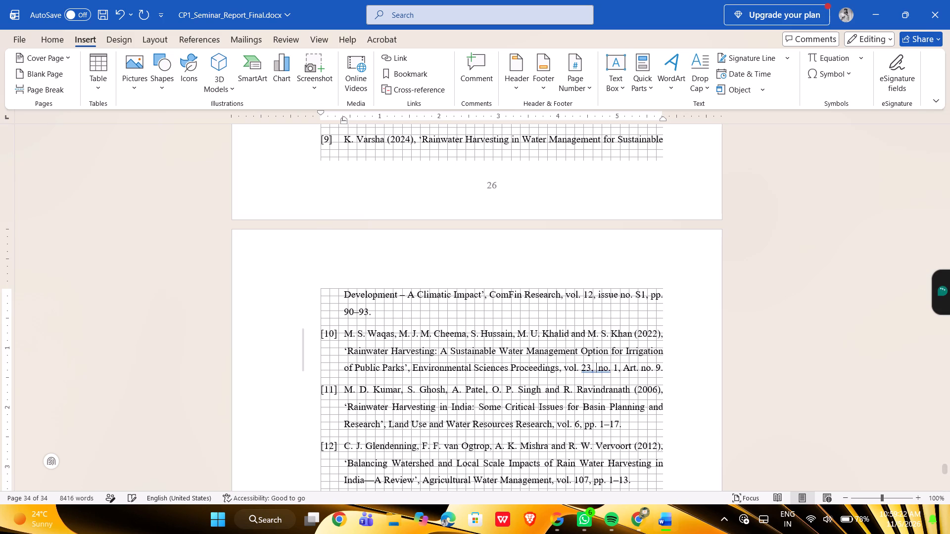
pyautogui.hotkey('ctrl', 'v')
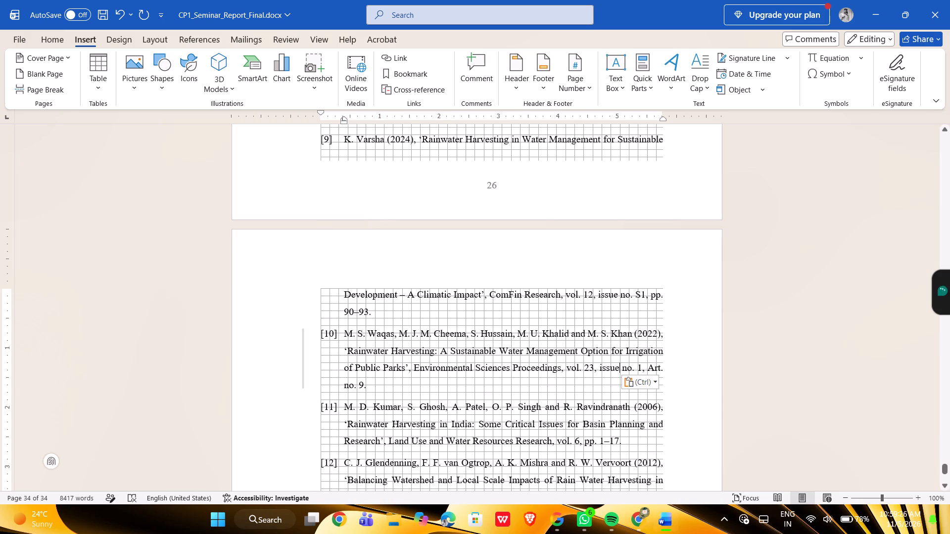
# Copy the page range "pp. 90–93." from entry [9] and paste it over "Art. no. 9." in entry [10].
pyautogui.moveTo(650, 297); pyautogui.dragTo(651, 303)
pyautogui.moveTo(651, 303); pyautogui.dragTo(651, 306)
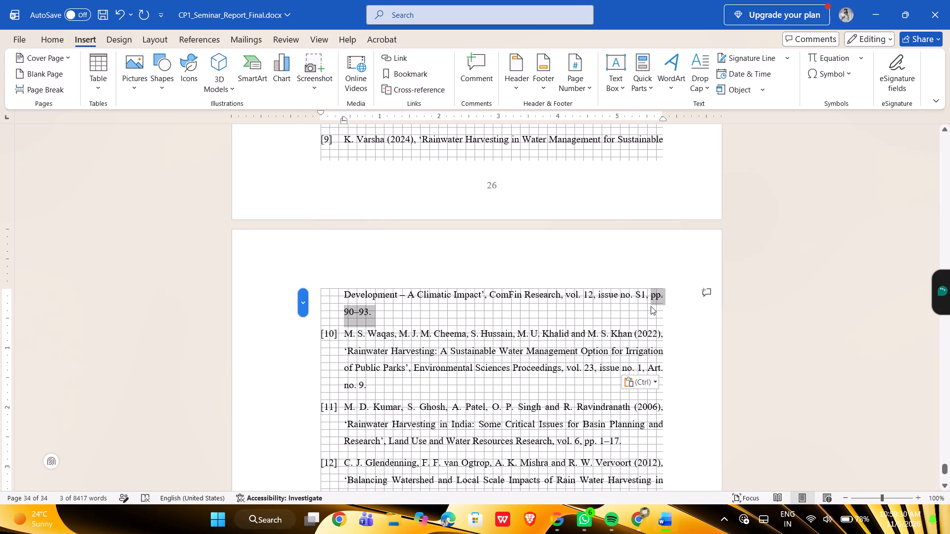
pyautogui.hotkey('ctrl', 'c')
pyautogui.moveTo(649, 366); pyautogui.dragTo(665, 380)
pyautogui.press('BackSpace')
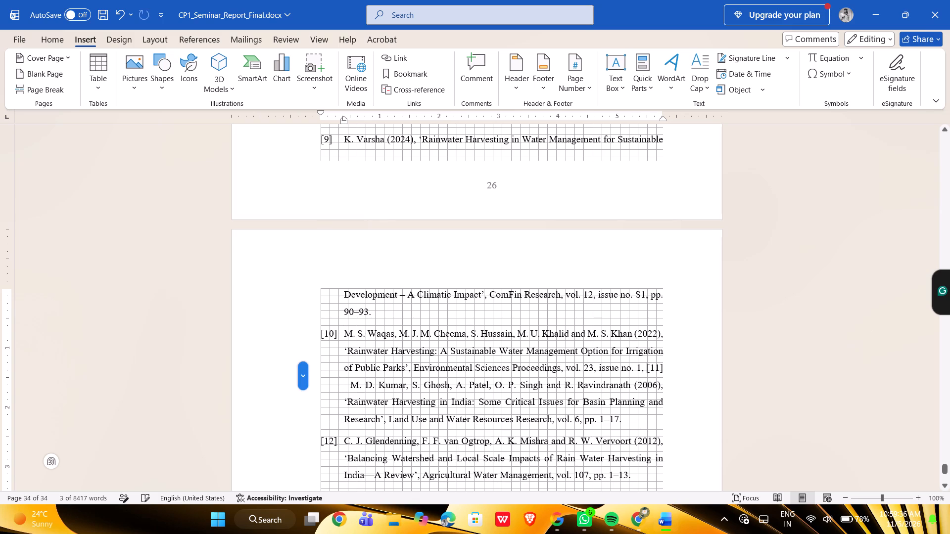
pyautogui.hotkey('ctrl', 'v')
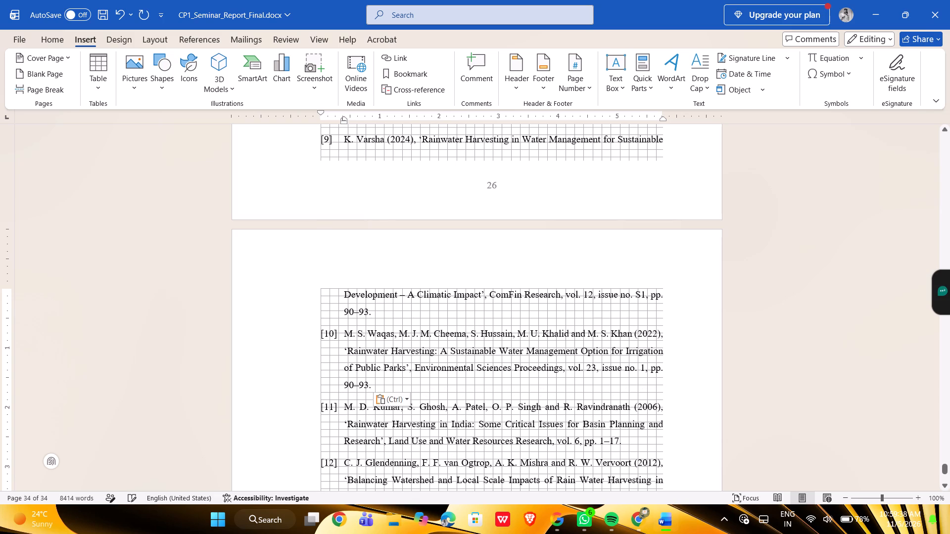
# Change the page range in reference entry [10] to "pp.160–193".
pyautogui.click(353, 386)
pyautogui.press('BackSpace')
pyautogui.press('BackSpace')
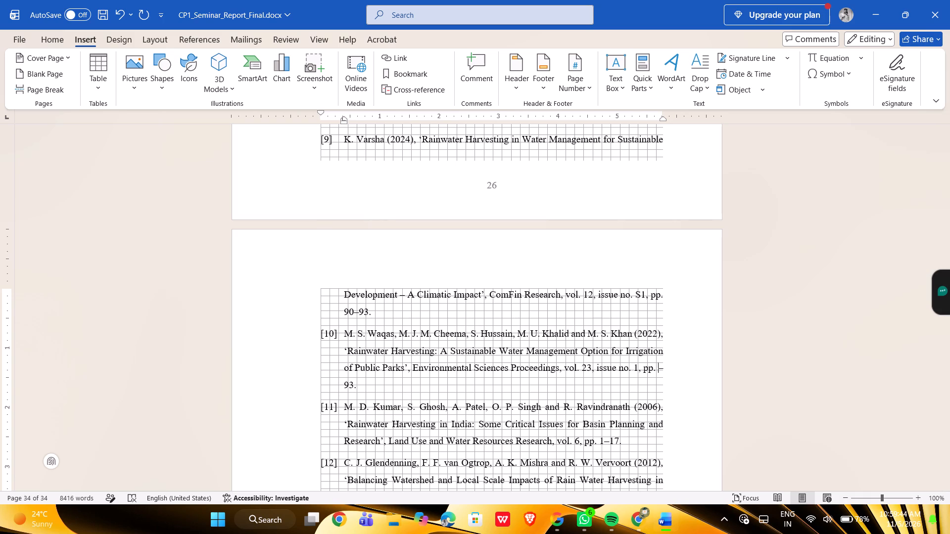
pyautogui.press('BackSpace')
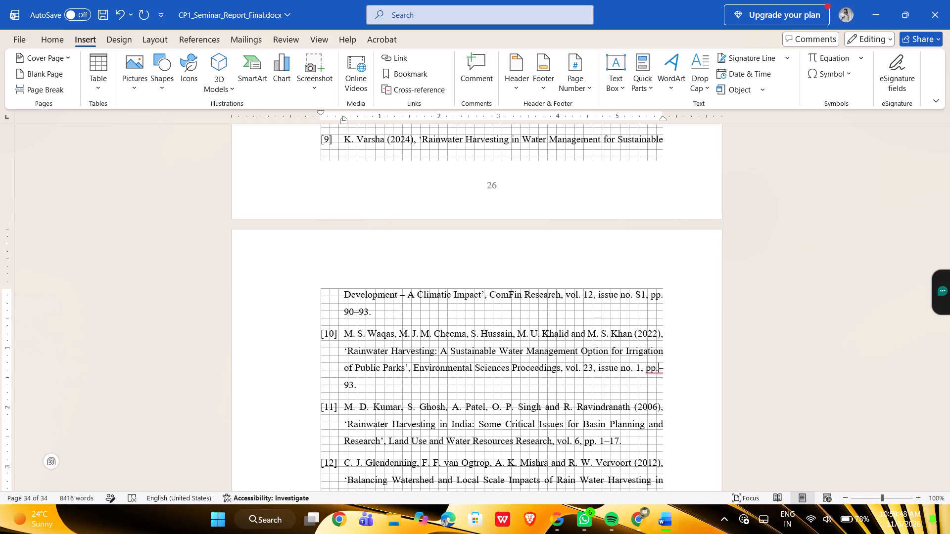
pyautogui.press('1')
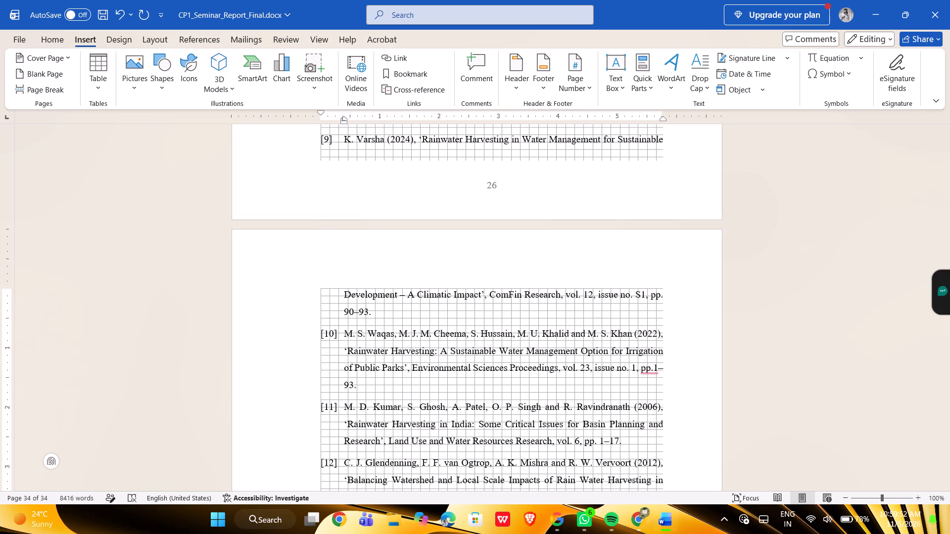
pyautogui.write('60')
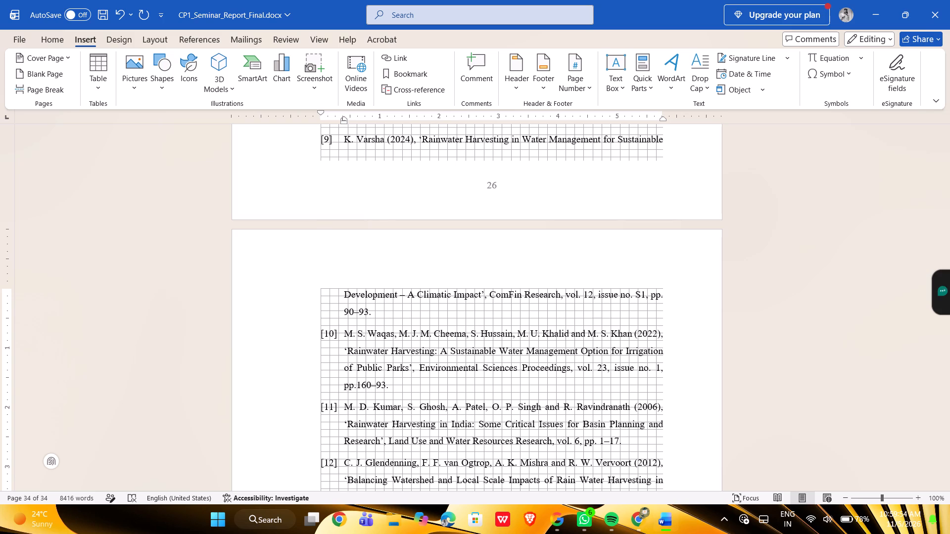
pyautogui.press('Right')
pyautogui.press('1')
# Copy "issue no. 1," from entry [10] into entry [11] after "vol. 6,", change the number to 8 and add the missing space before "issue".
pyautogui.click(583, 443)
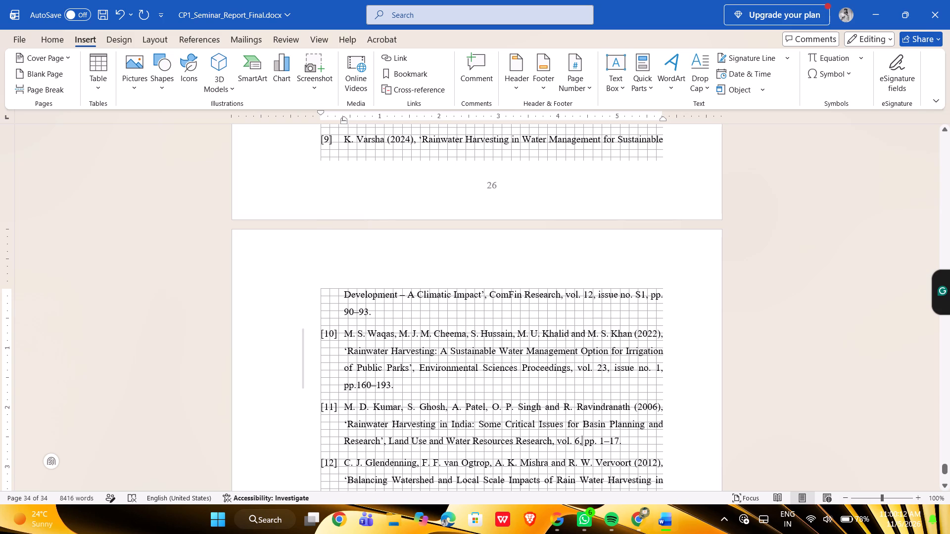
pyautogui.moveTo(615, 369); pyautogui.dragTo(627, 370)
pyautogui.moveTo(627, 370); pyautogui.dragTo(663, 371)
pyautogui.hotkey('ctrl', 'c')
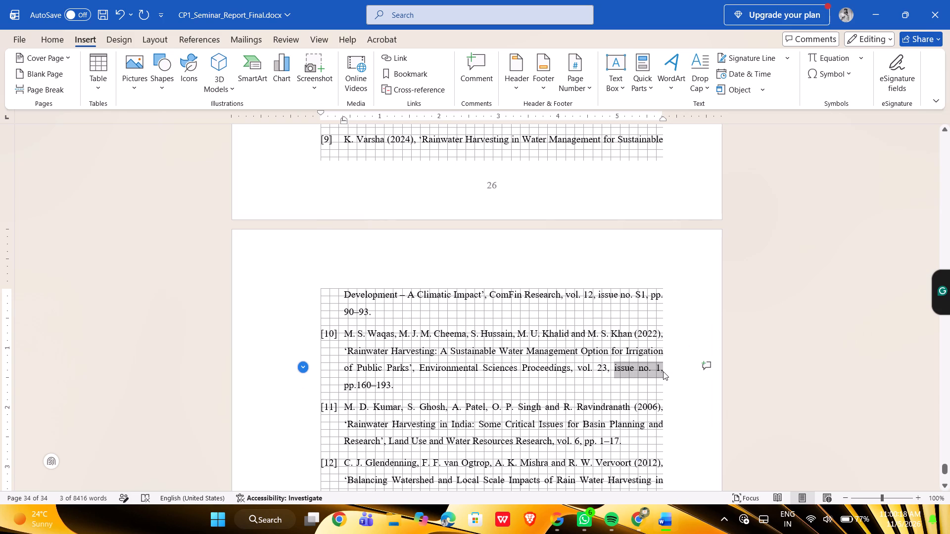
pyautogui.click(582, 443)
pyautogui.hotkey('ctrl', 'v')
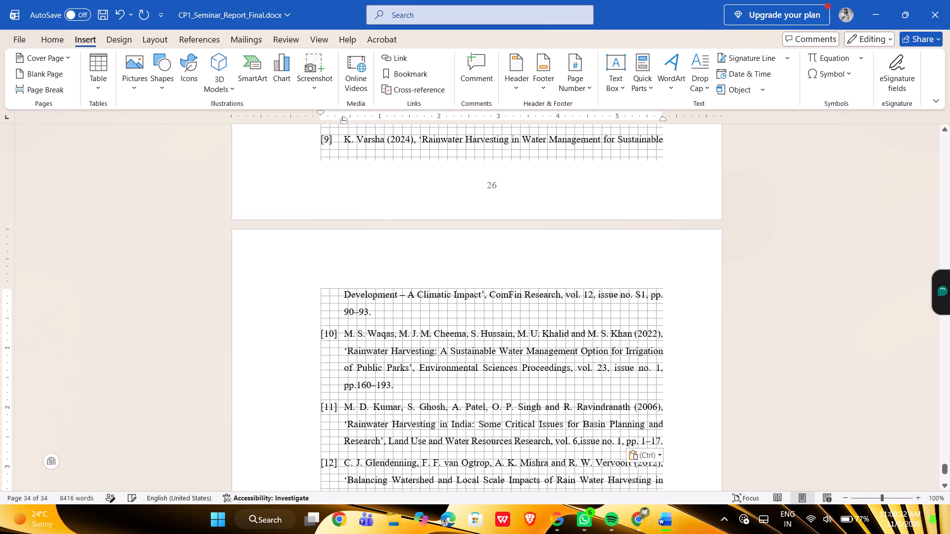
pyautogui.press('Left')
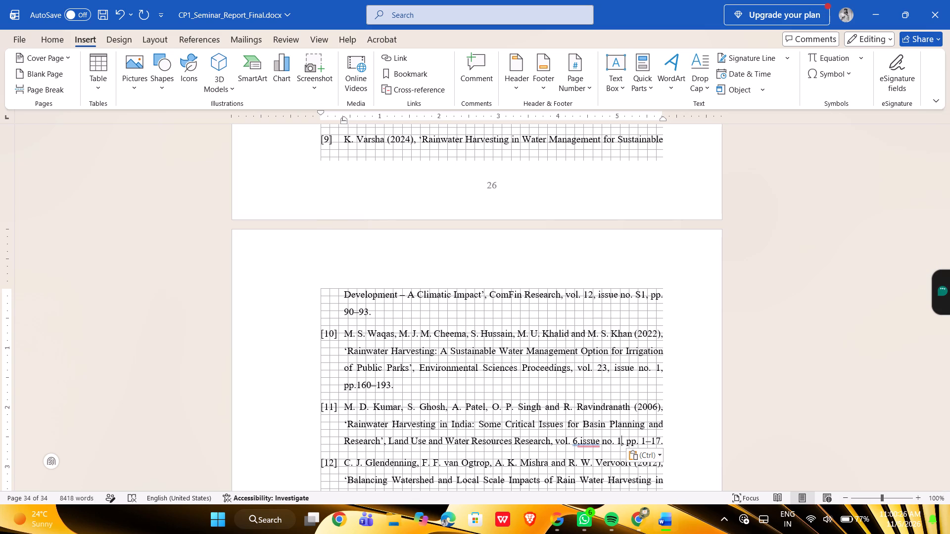
pyautogui.press('BackSpace')
pyautogui.press('8')
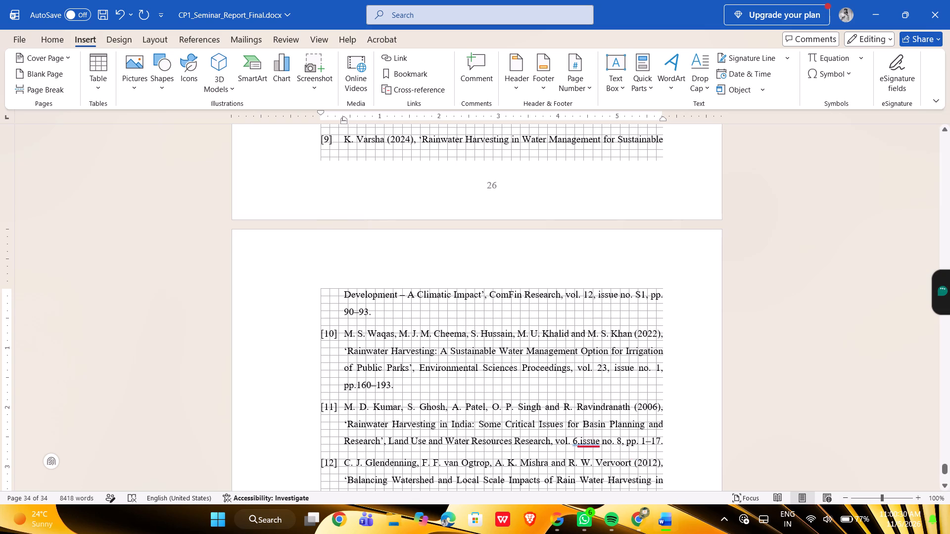
pyautogui.click(585, 444)
pyautogui.click(610, 378)
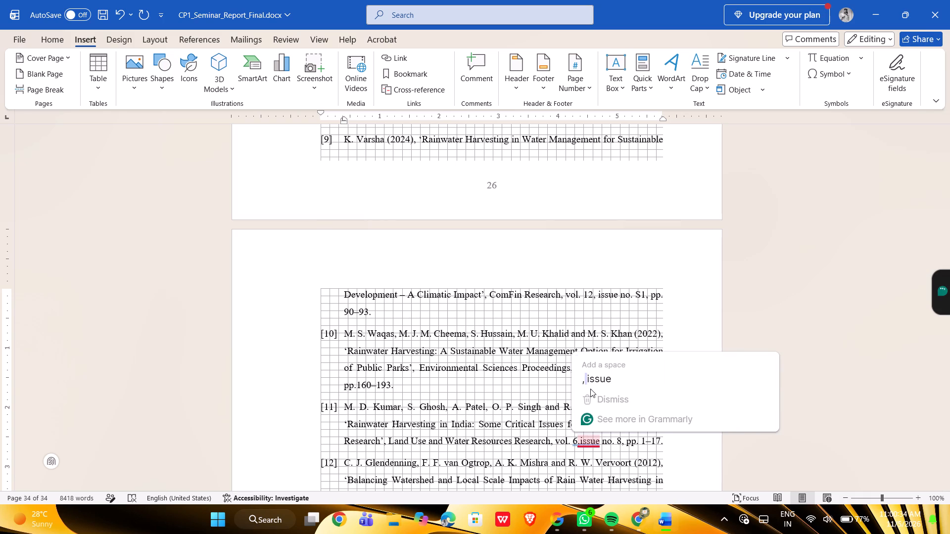
pyautogui.click(595, 374)
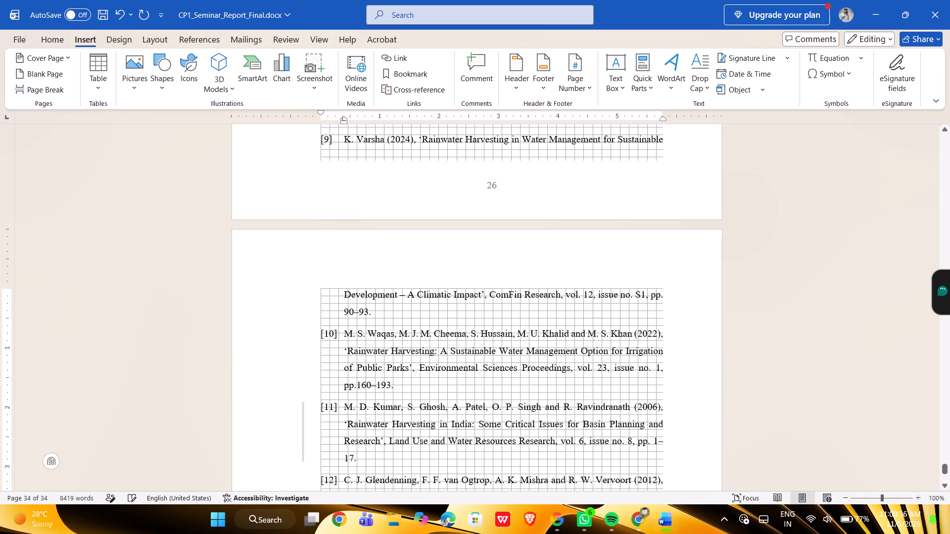
# Paste the copied issue wording after "vol. 107," in entry [12], make it "issue no. 11," and add a space before "pp.".
pyautogui.scroll(-2, 558, 449)
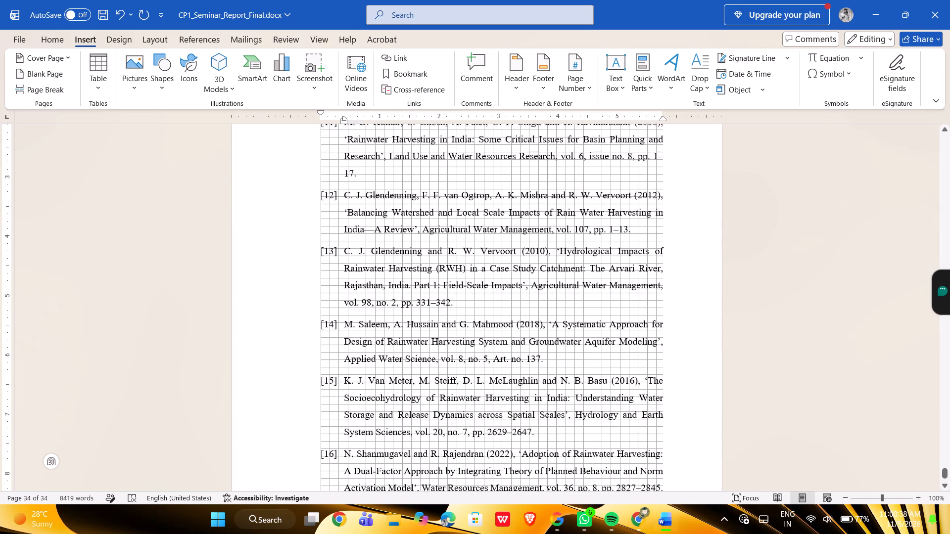
pyautogui.scroll(-3, 558, 449)
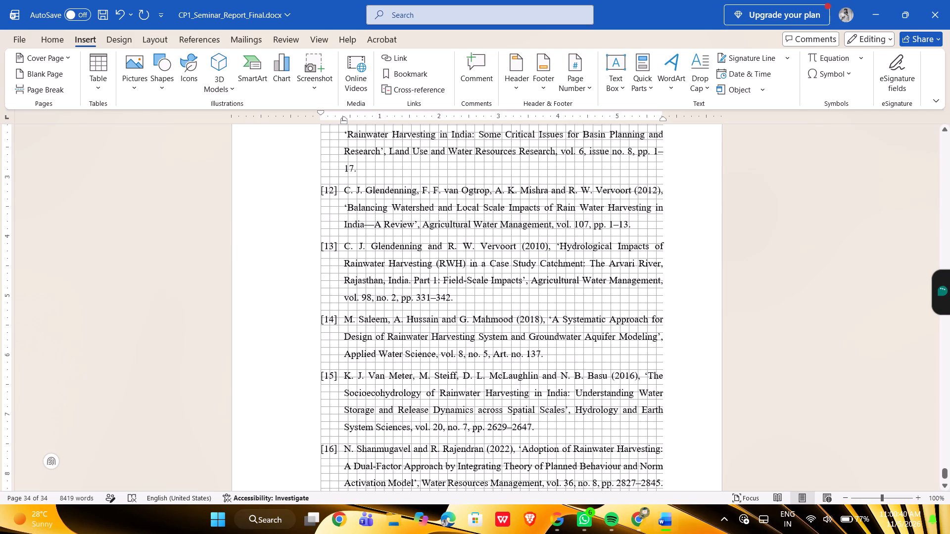
pyautogui.scroll(-1, 558, 449)
pyautogui.click(593, 227)
pyautogui.hotkey('ctrl', 'v')
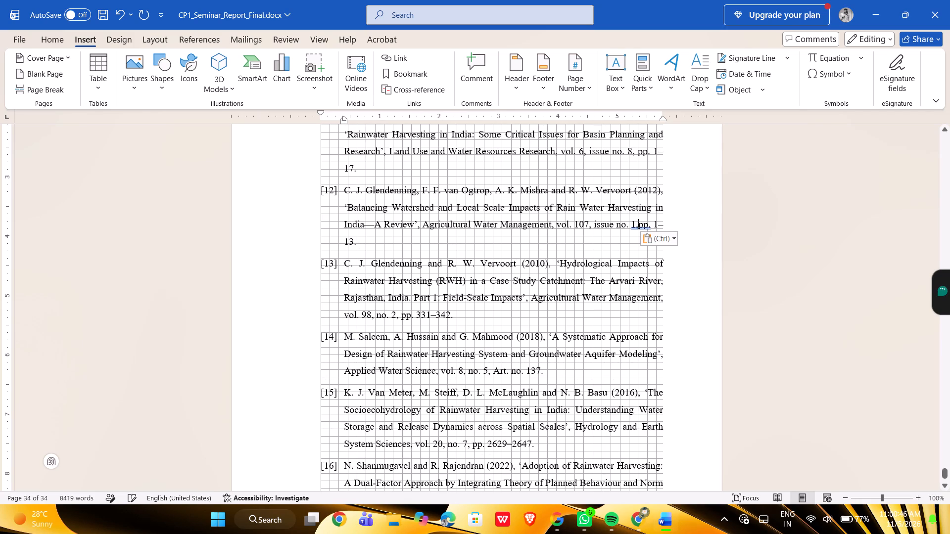
pyautogui.press('Left')
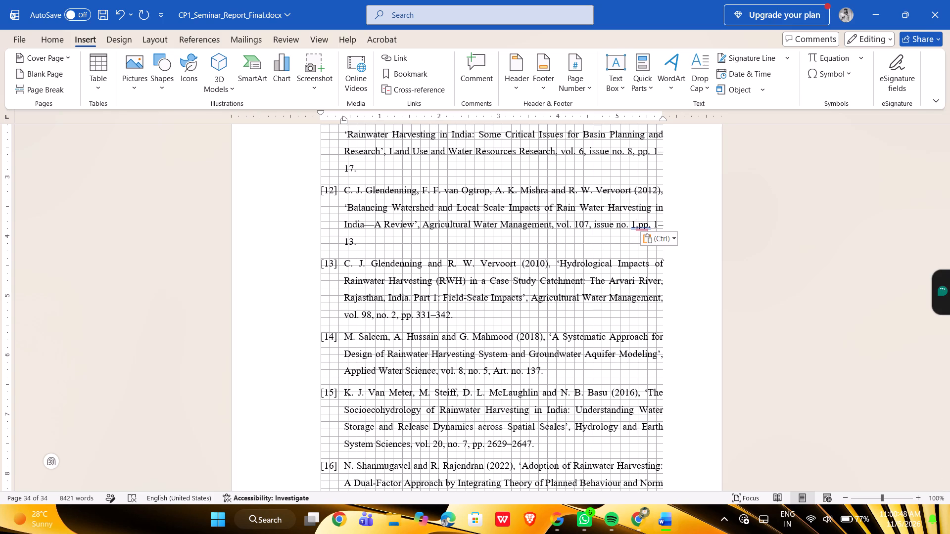
pyautogui.press('Left')
pyautogui.press('1')
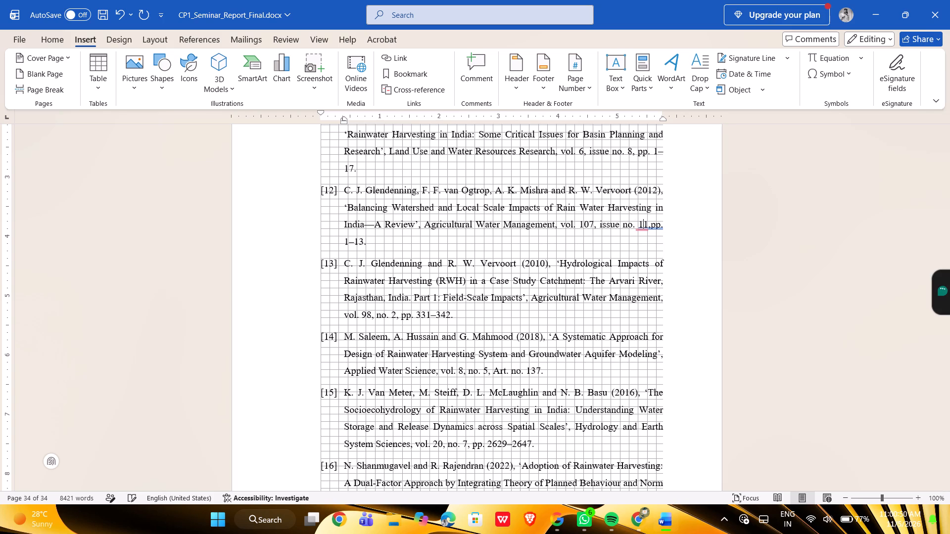
pyautogui.press('Right')
pyautogui.press('Right')
pyautogui.press('space')
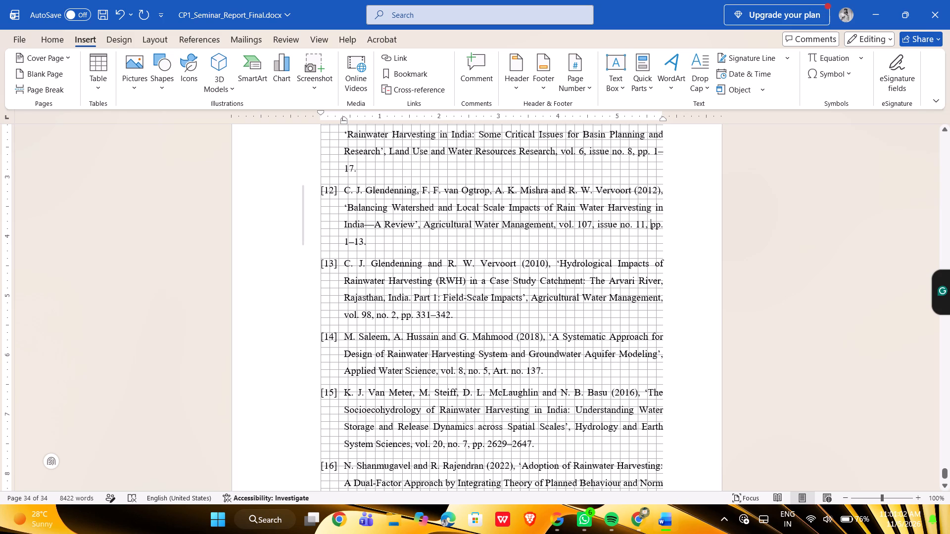
# Copy the word "issue" from entry [12] and paste it before "no. 2" in entry [13], followed by a space.
pyautogui.moveTo(597, 226); pyautogui.dragTo(617, 225)
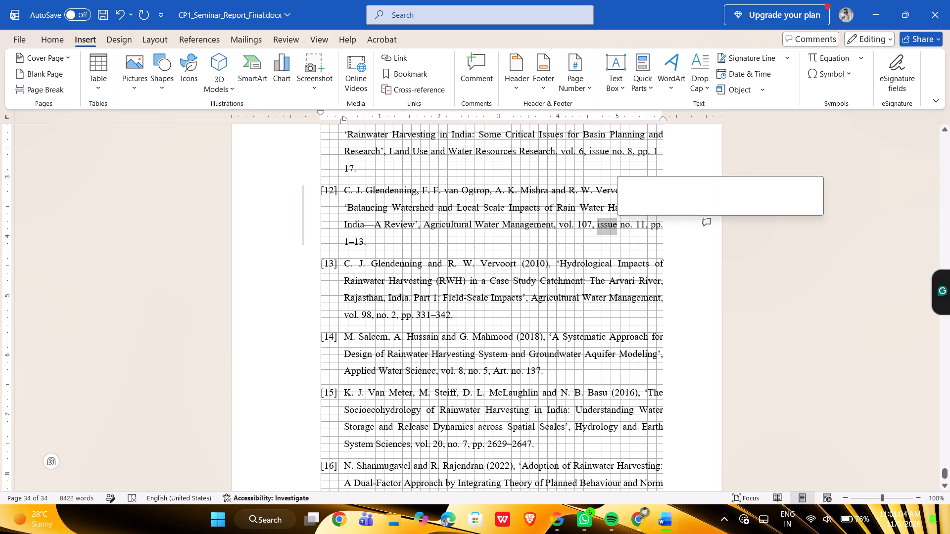
pyautogui.hotkey('ctrl', 'c')
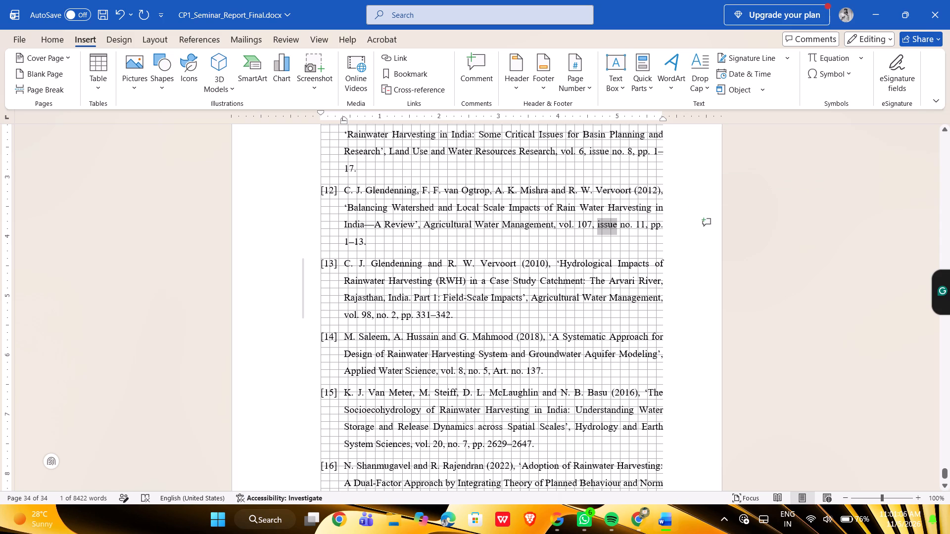
pyautogui.click(380, 314)
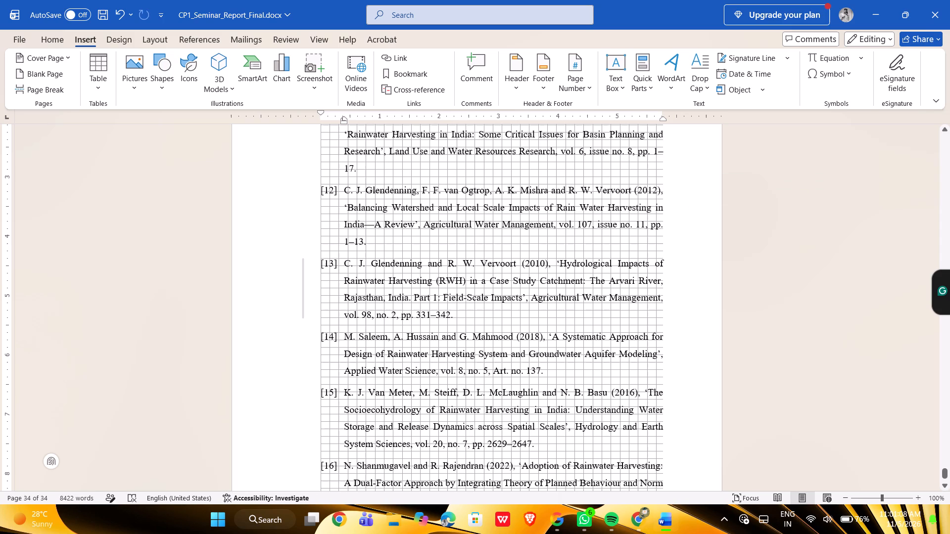
pyautogui.press('Left')
pyautogui.hotkey('ctrl', 'v')
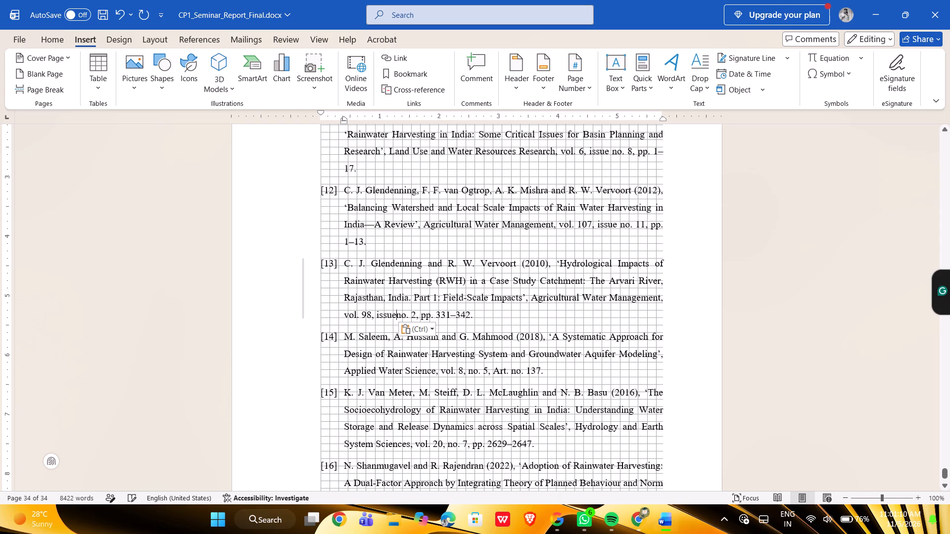
pyautogui.press('space')
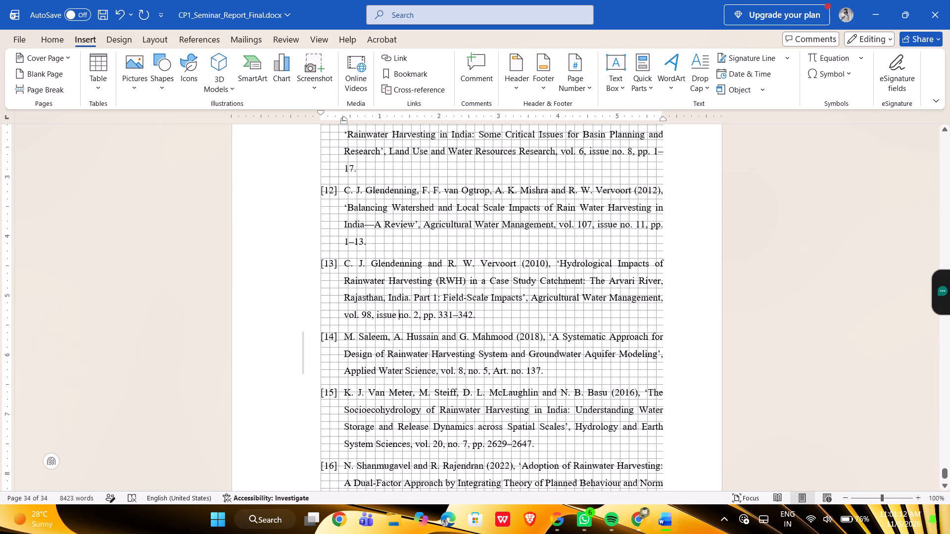
# Paste "issue" before "no. 5" in entry [14] and add a space after the comma following "vol. 8".
pyautogui.click(466, 372)
pyautogui.hotkey('ctrl', 'v')
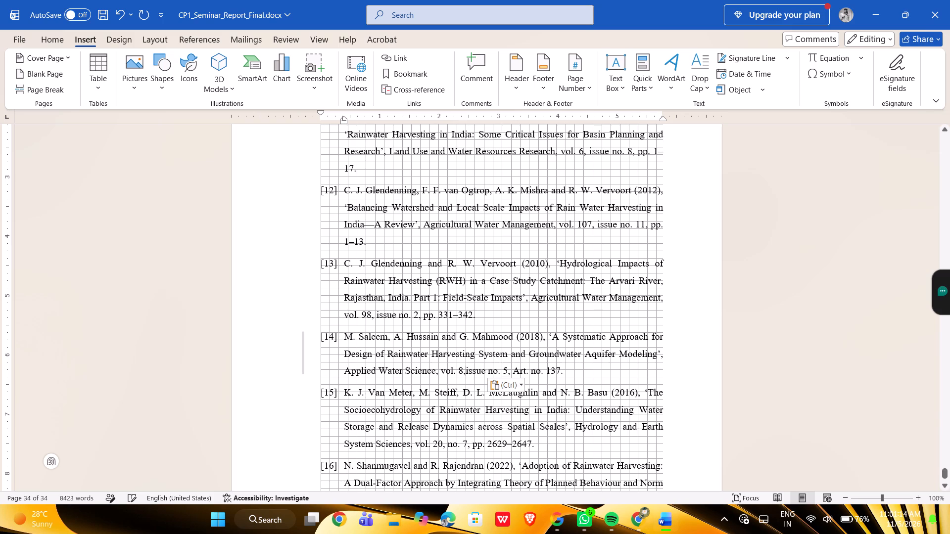
pyautogui.press('Left')
pyautogui.press('Left')
pyautogui.press('Left')
pyautogui.press('Left')
pyautogui.press('Left')
pyautogui.press('space')
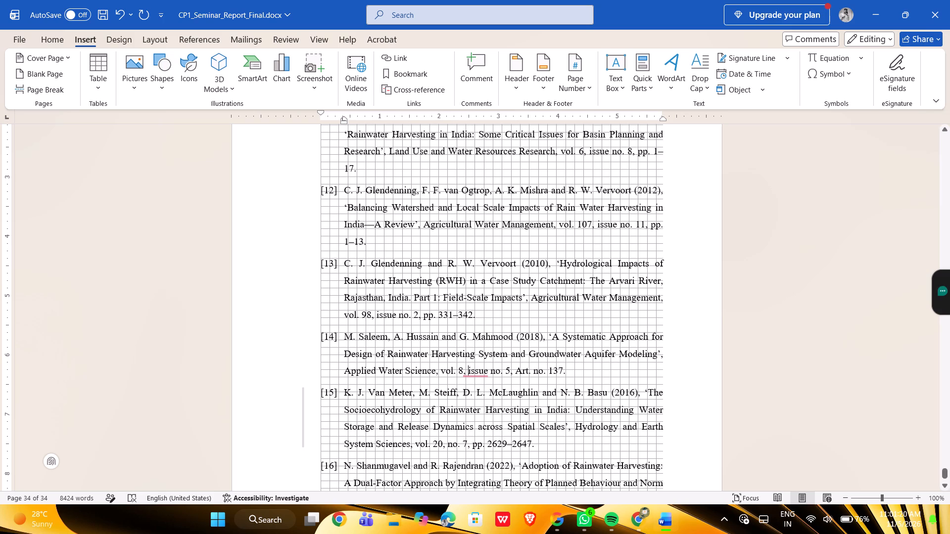
# Paste "issue" before "no. 7" in entry [15] and add a space after the comma following "vol. 20".
pyautogui.click(446, 445)
pyautogui.hotkey('ctrl', 'v')
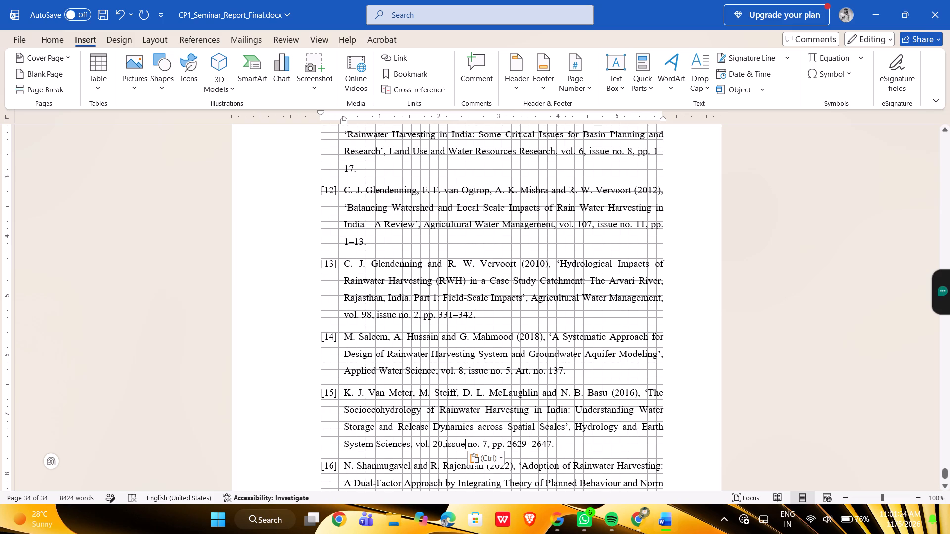
pyautogui.press('Left')
pyautogui.press('Left')
pyautogui.press('Left')
pyautogui.press('Left')
pyautogui.press('Left')
pyautogui.press('space')
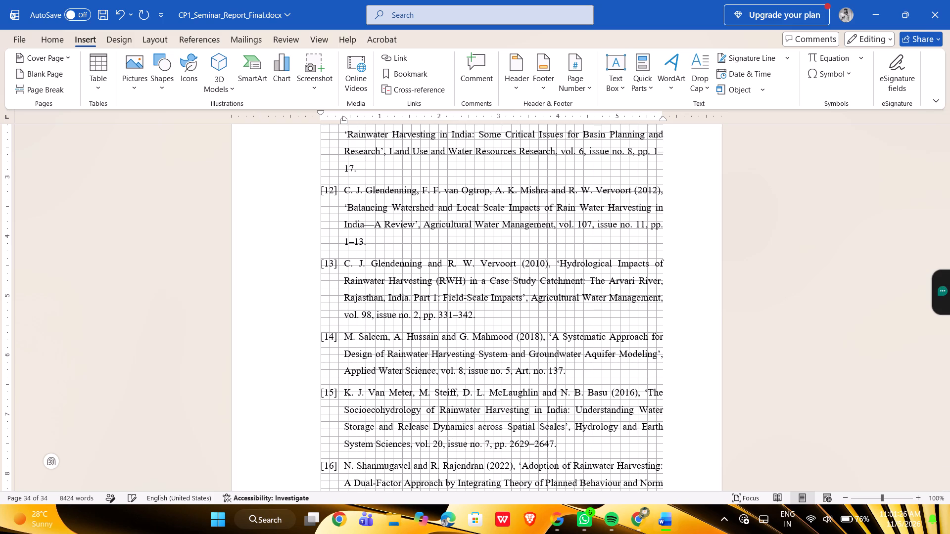
# Paste "issue" before "no. 8" in reference entry [16], followed by a space.
pyautogui.scroll(-1, 446, 445)
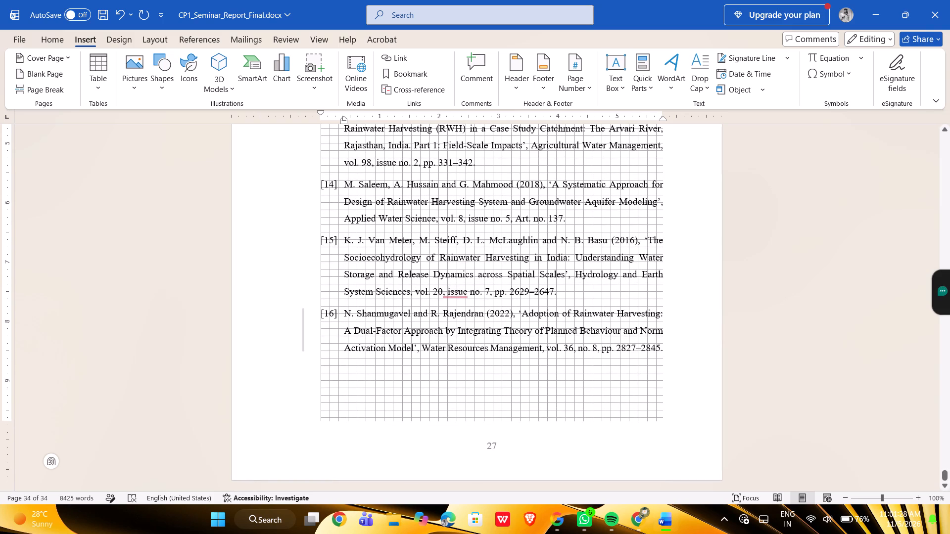
pyautogui.click(578, 352)
pyautogui.hotkey('ctrl', 'v')
pyautogui.press('space')
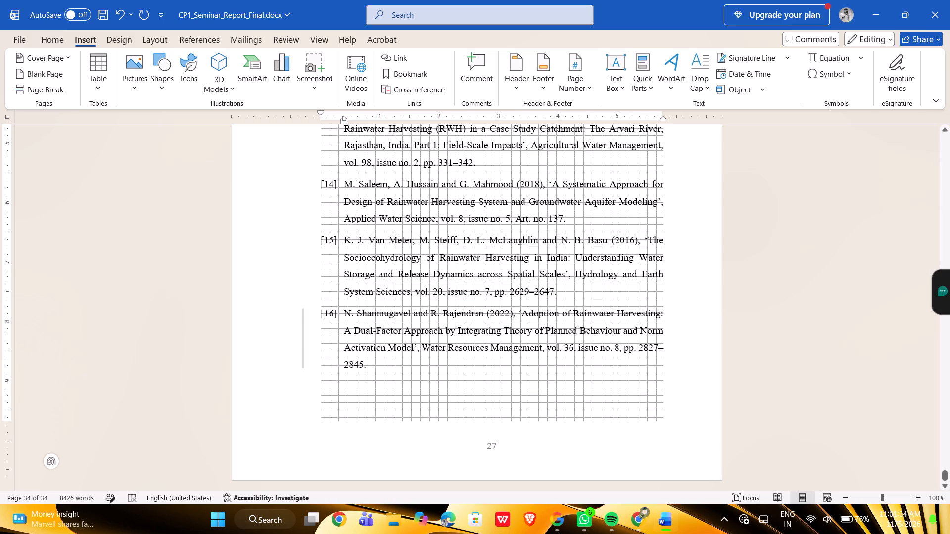
# Save the seminar report document.
pyautogui.hotkey('ctrl', 's')
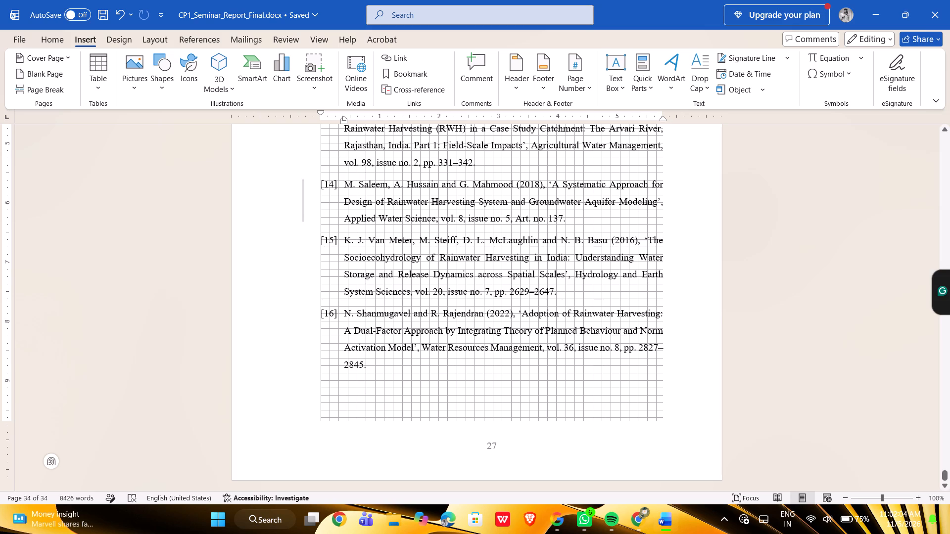
# Review the References entries from [16] back up to [11], checking the issue-number and page-range wording.
pyautogui.scroll(1, 456, 245)
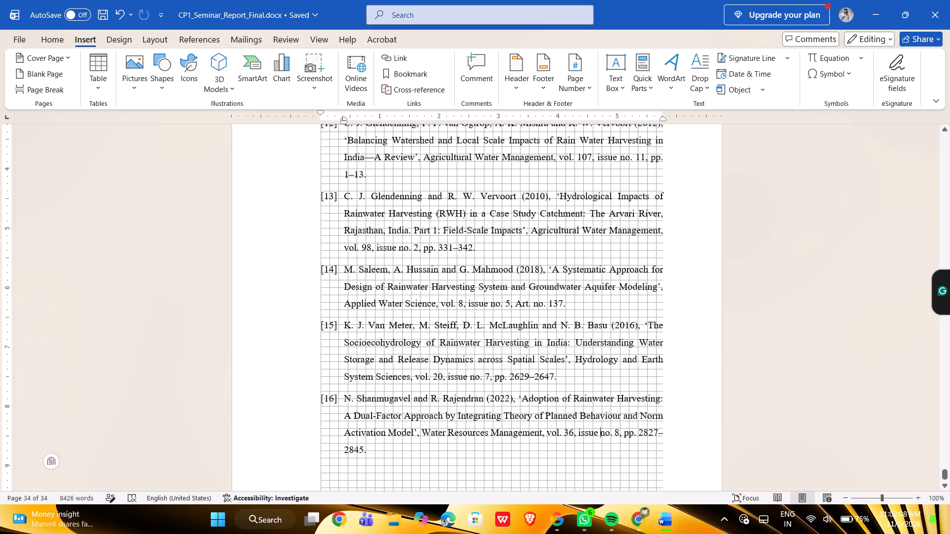
pyautogui.scroll(1, 456, 245)
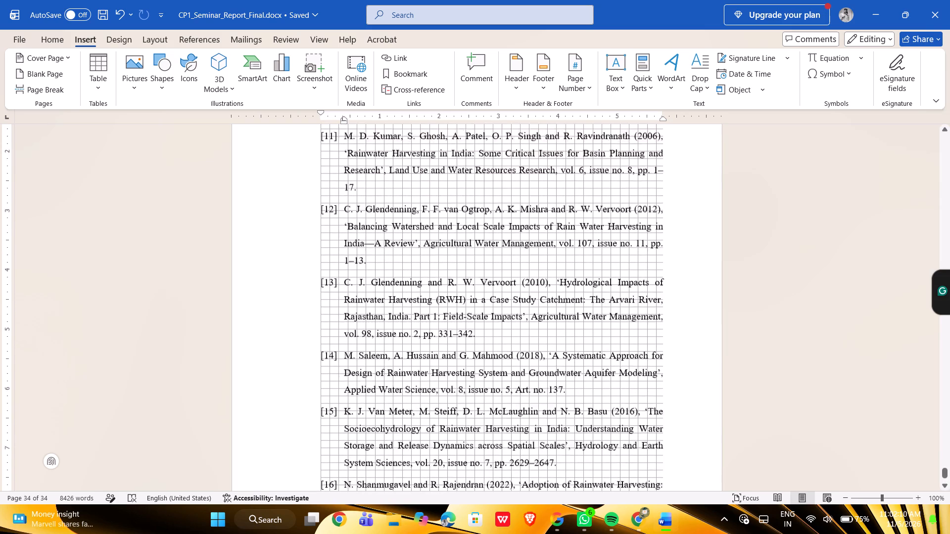
pyautogui.scroll(2, 456, 245)
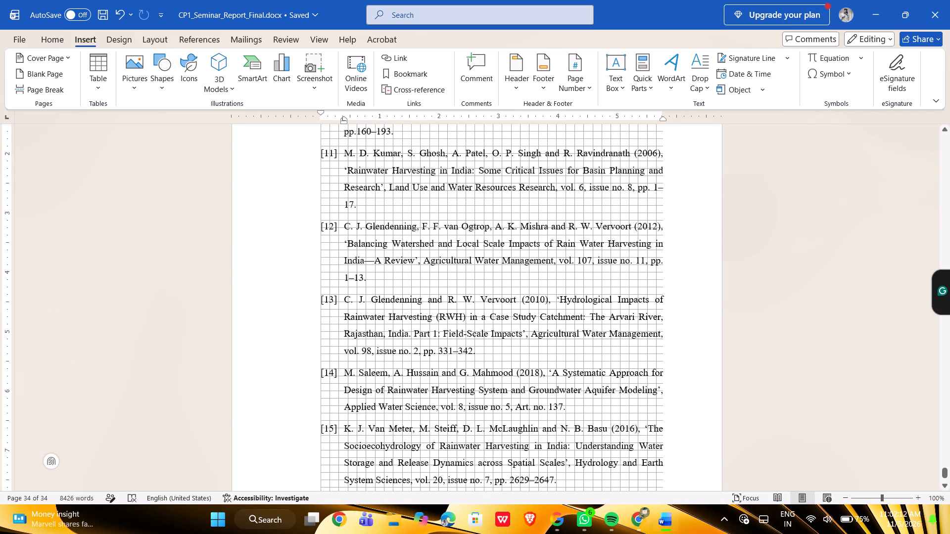
pyautogui.scroll(6, 456, 245)
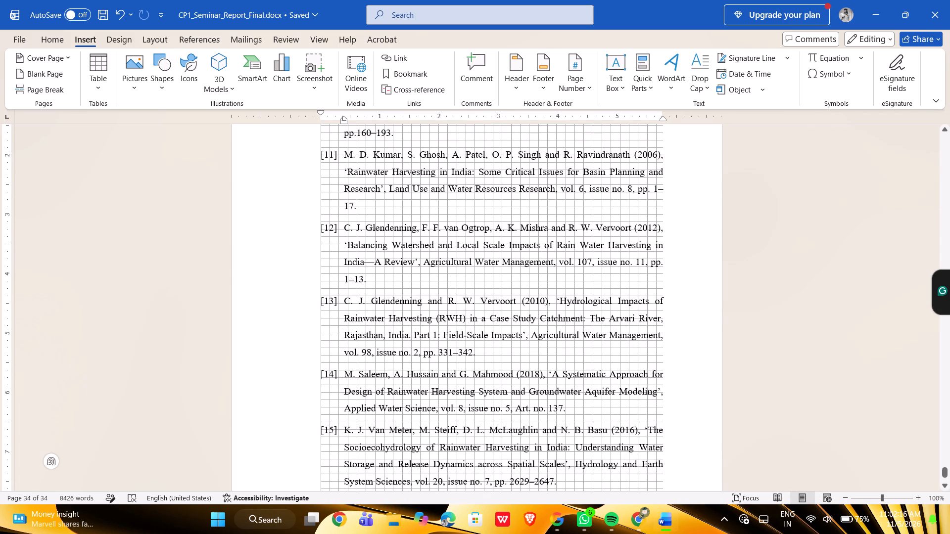
pyautogui.scroll(5, 456, 245)
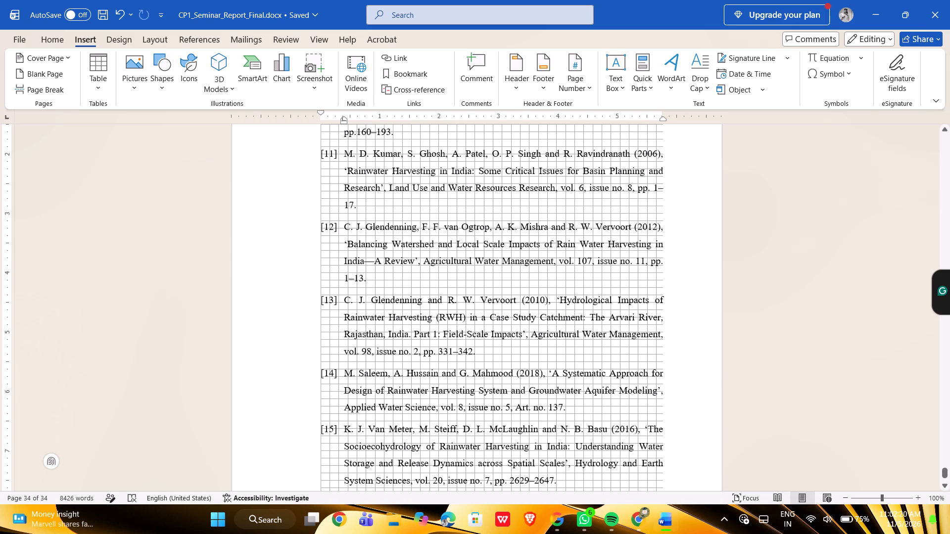
pyautogui.scroll(2, 456, 245)
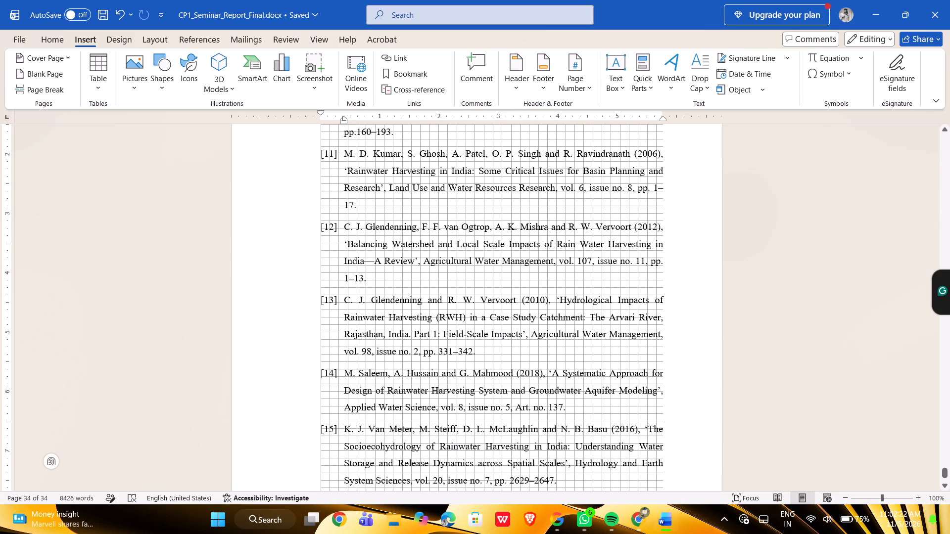
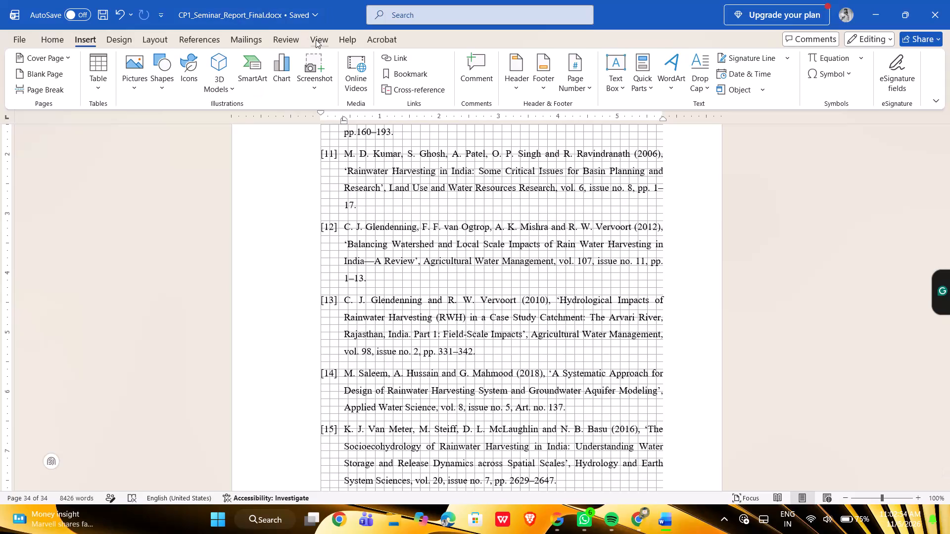
# Turn off the display of gridlines over the report's pages.
pyautogui.click(317, 40)
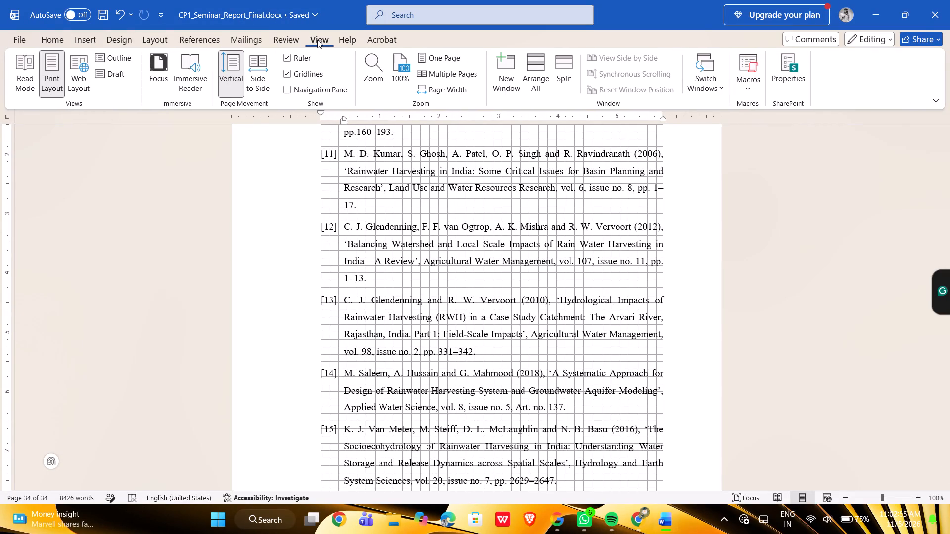
pyautogui.click(285, 77)
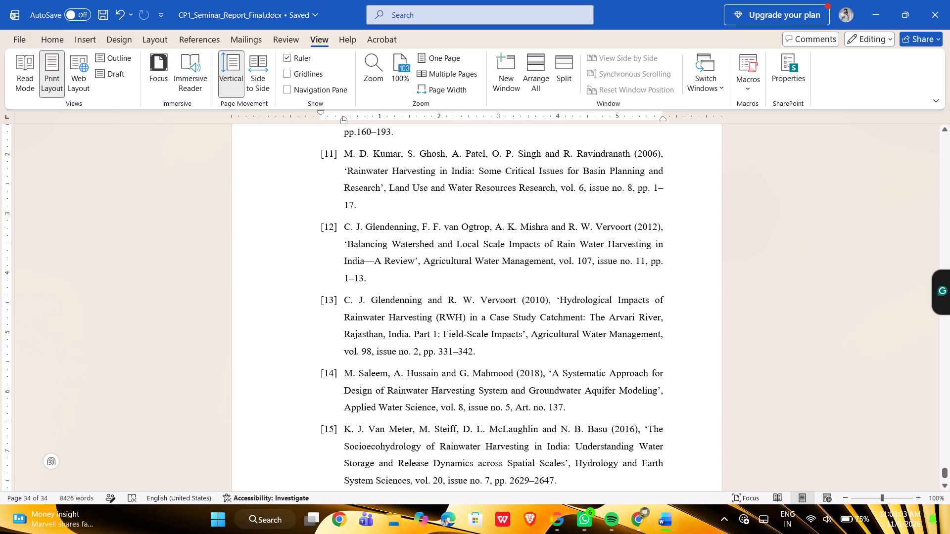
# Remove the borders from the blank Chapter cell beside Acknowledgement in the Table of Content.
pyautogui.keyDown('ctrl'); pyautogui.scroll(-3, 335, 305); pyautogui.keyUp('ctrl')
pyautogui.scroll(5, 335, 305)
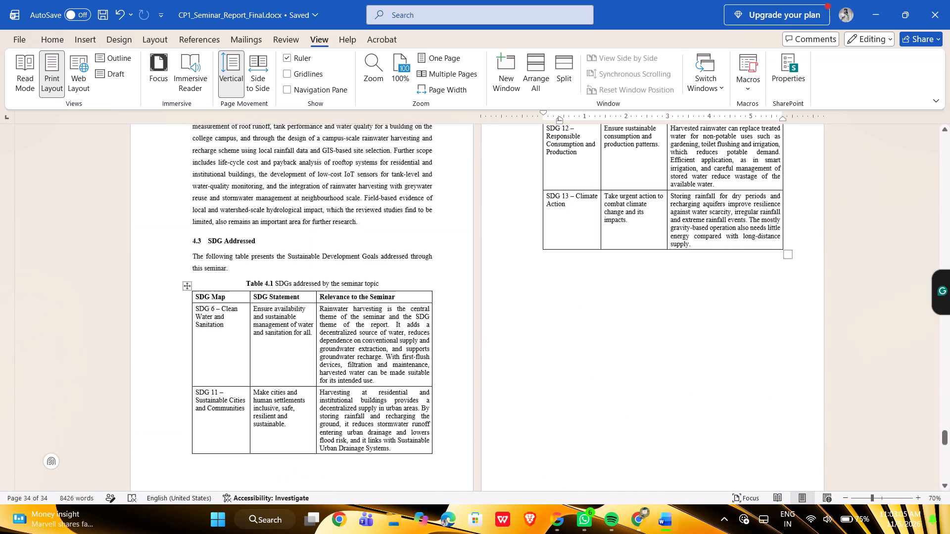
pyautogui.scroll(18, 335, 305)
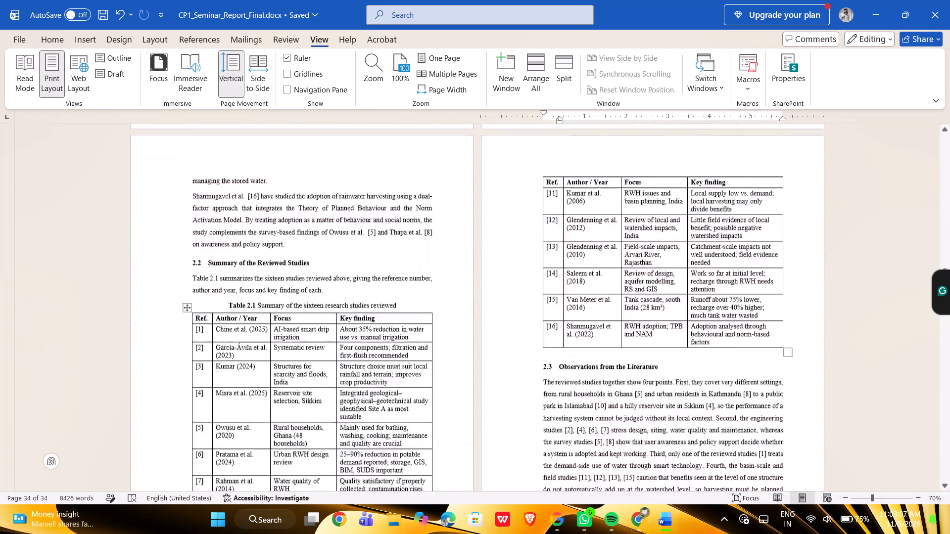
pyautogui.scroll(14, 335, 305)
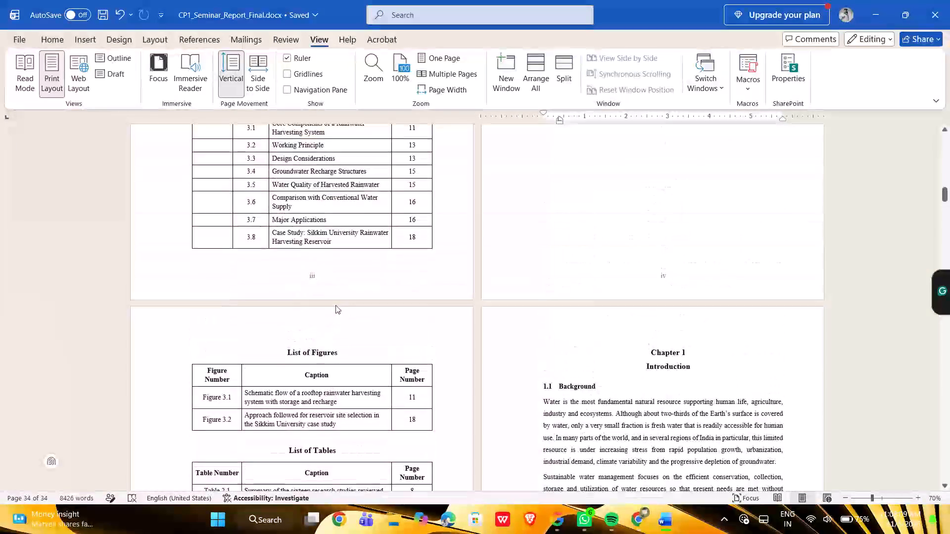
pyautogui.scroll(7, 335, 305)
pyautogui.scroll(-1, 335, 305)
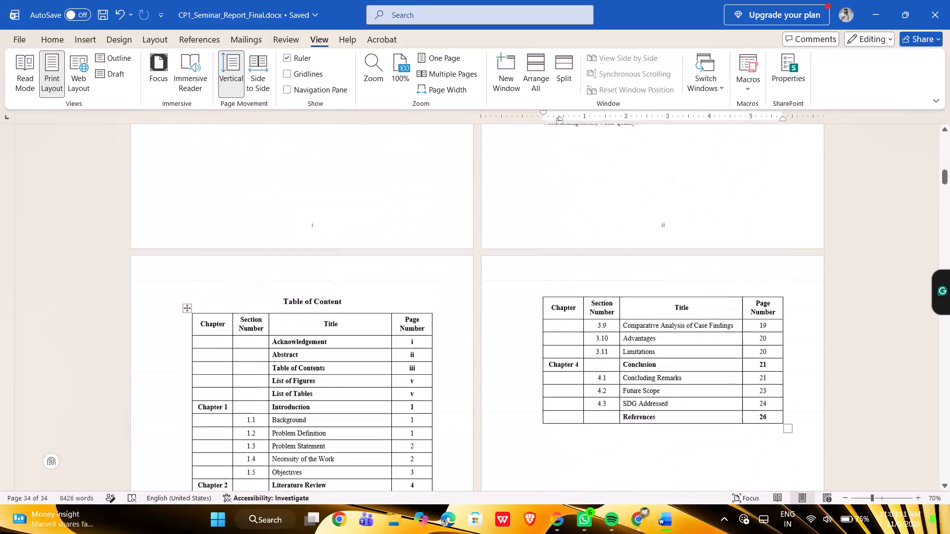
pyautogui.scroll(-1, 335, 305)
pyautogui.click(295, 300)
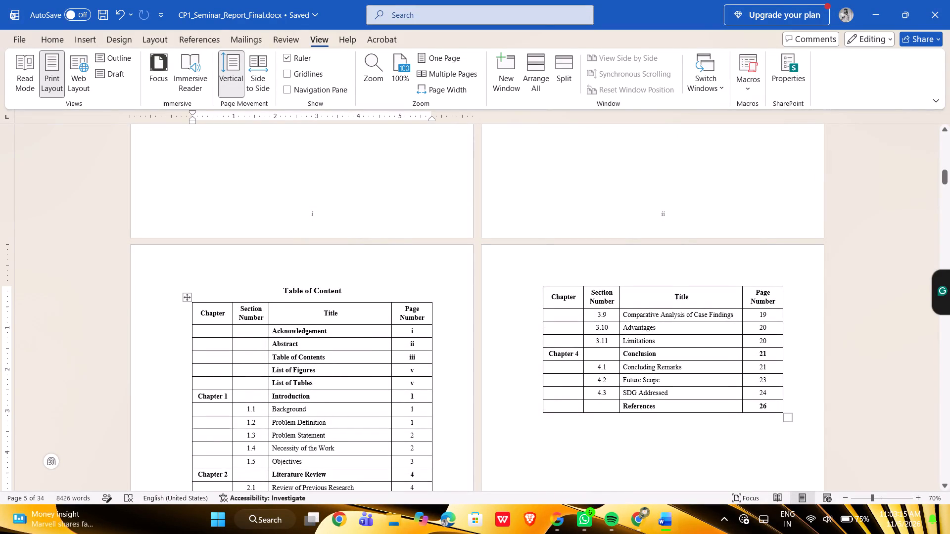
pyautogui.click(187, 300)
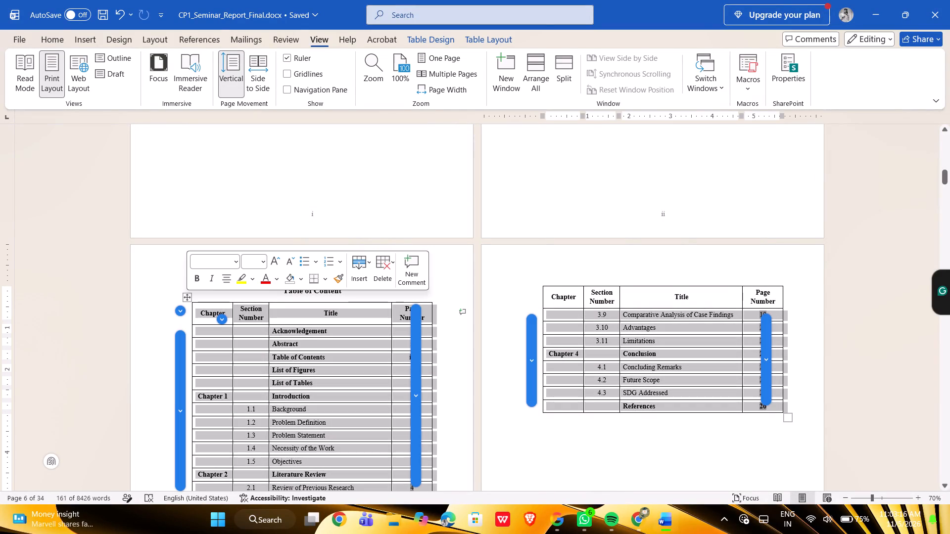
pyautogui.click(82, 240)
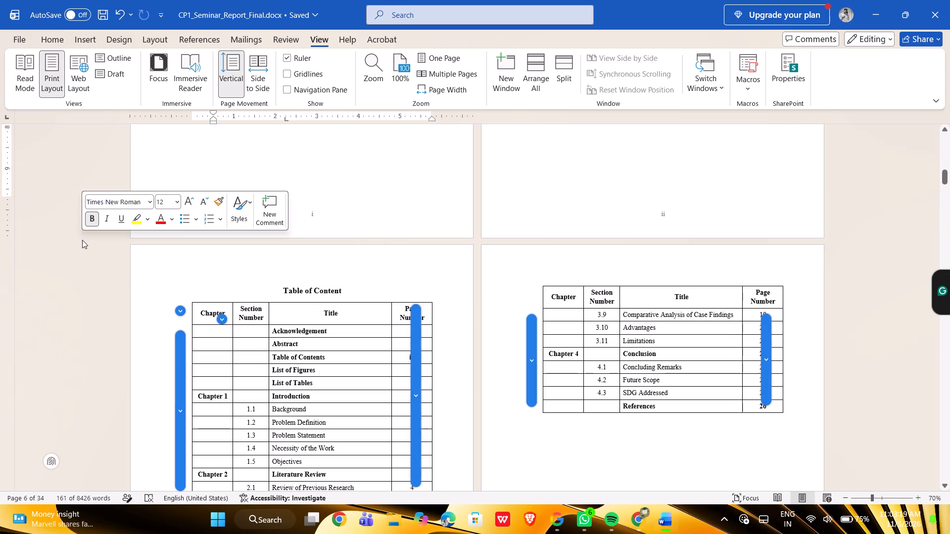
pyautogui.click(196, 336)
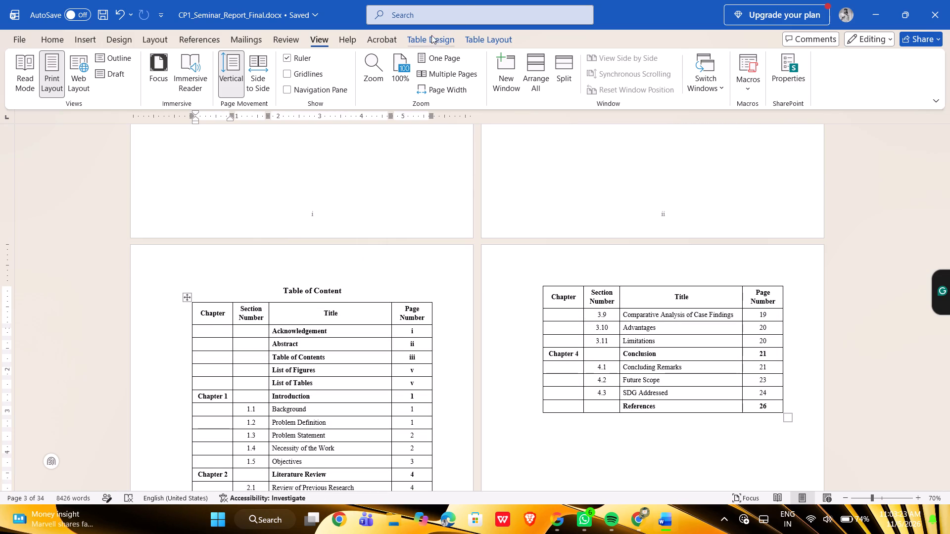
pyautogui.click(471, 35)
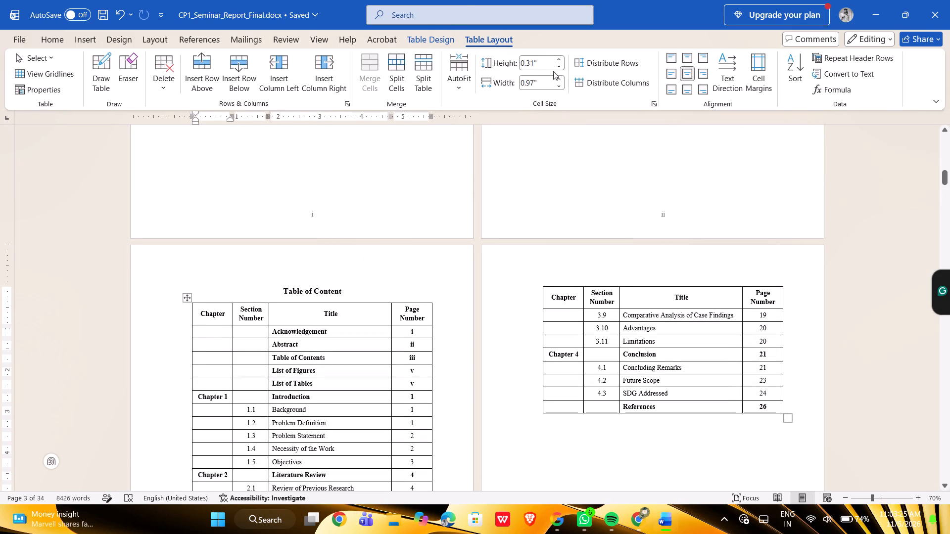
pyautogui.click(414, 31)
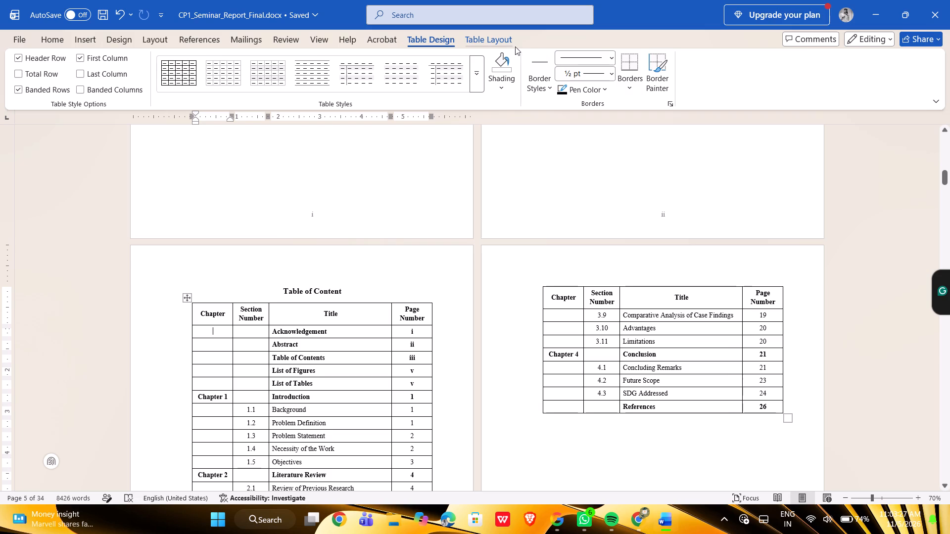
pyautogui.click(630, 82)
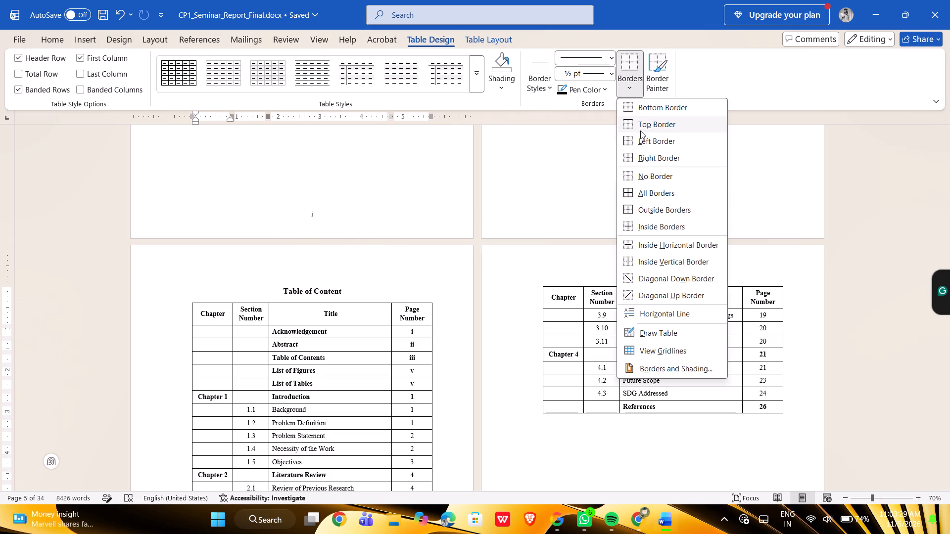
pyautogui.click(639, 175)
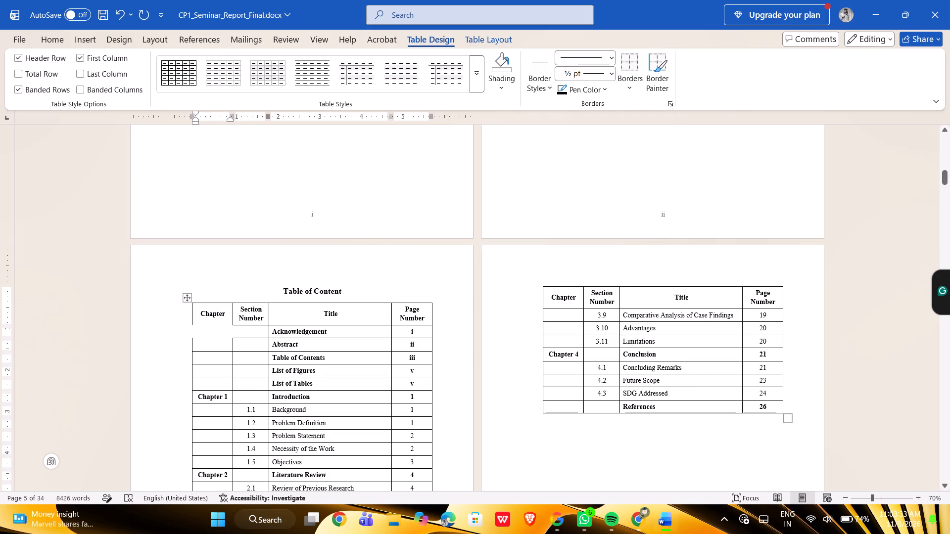
# Select the whole Table of Content table and apply No Border to it.
pyautogui.click(188, 301)
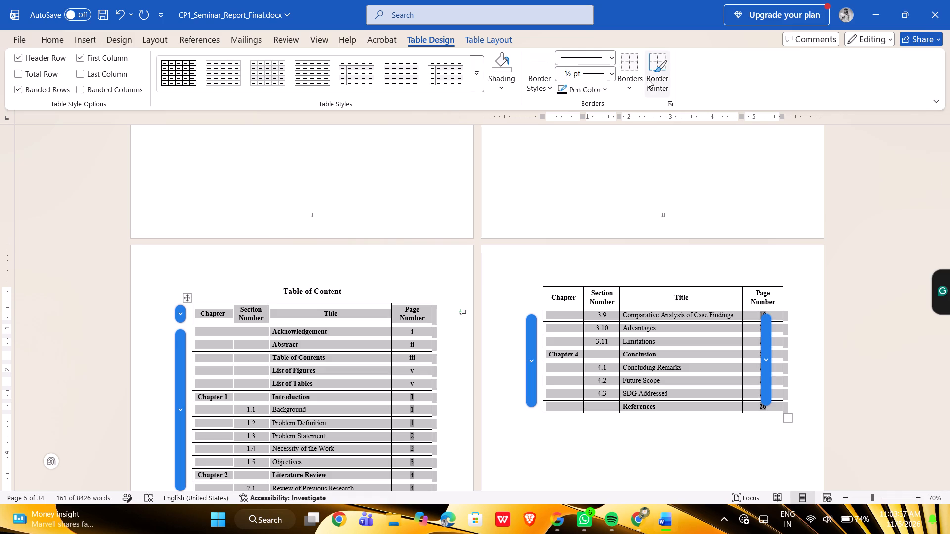
pyautogui.click(626, 83)
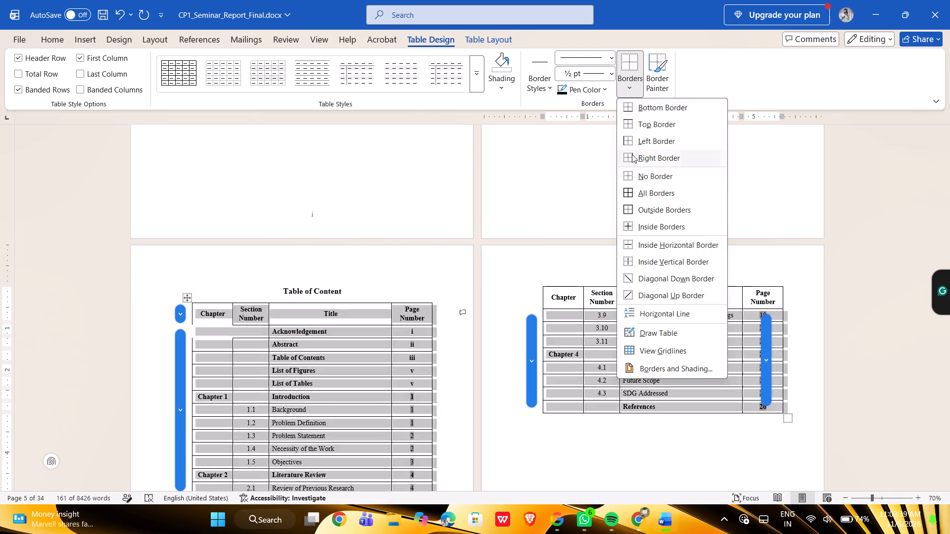
pyautogui.click(632, 178)
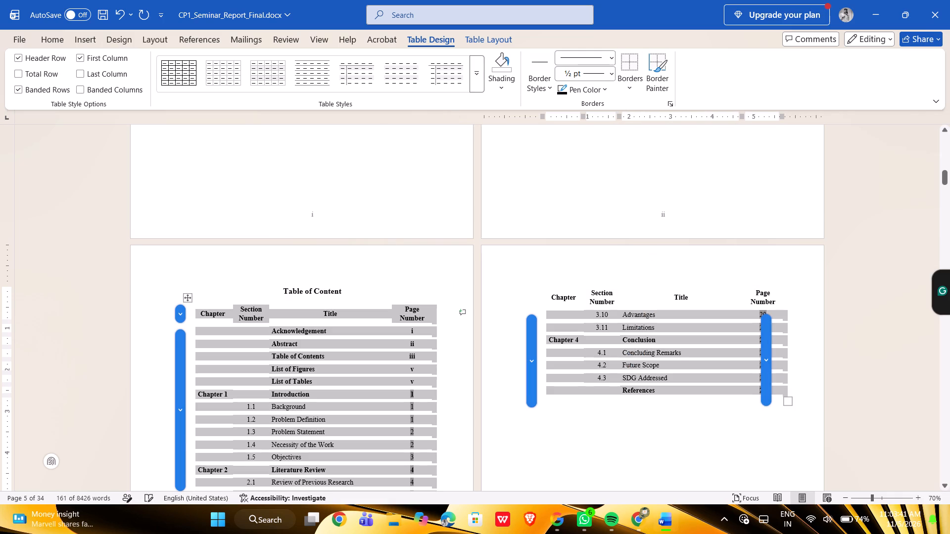
pyautogui.click(11, 233)
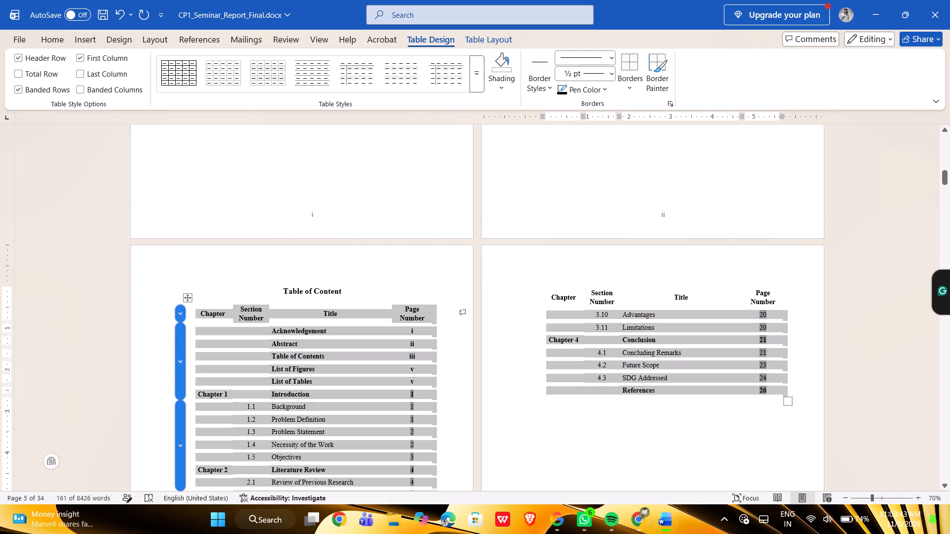
pyautogui.click(31, 198)
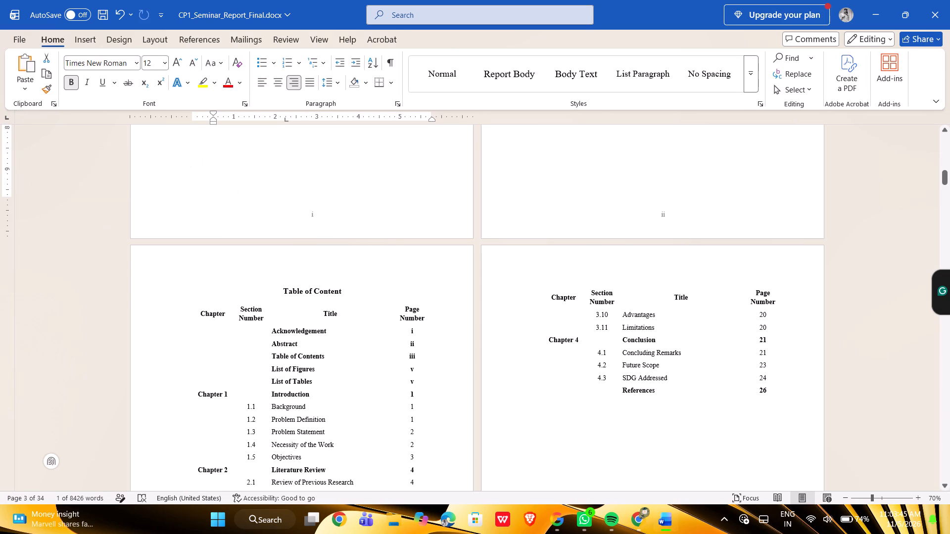
# Apply No Border to the whole table under the List of Figures heading.
pyautogui.scroll(-1, 192, 255)
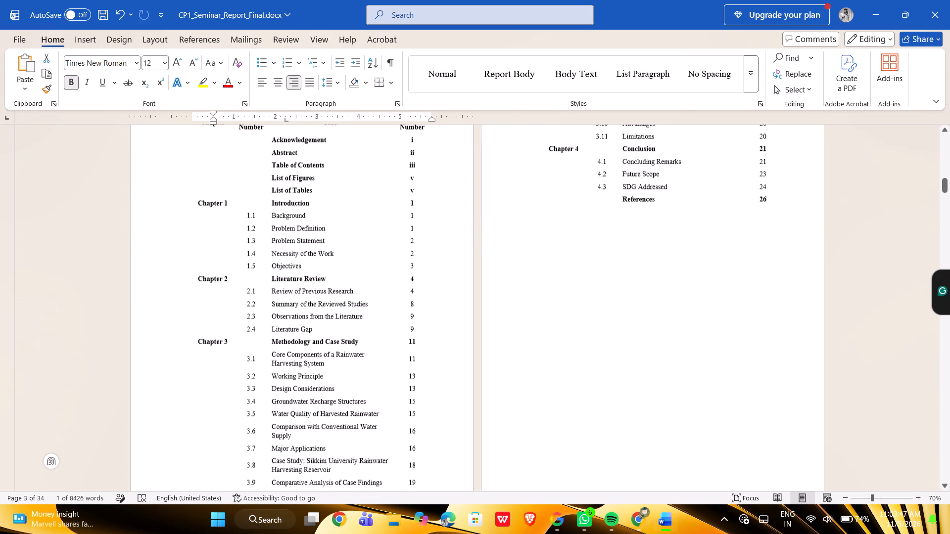
pyautogui.scroll(-3, 192, 255)
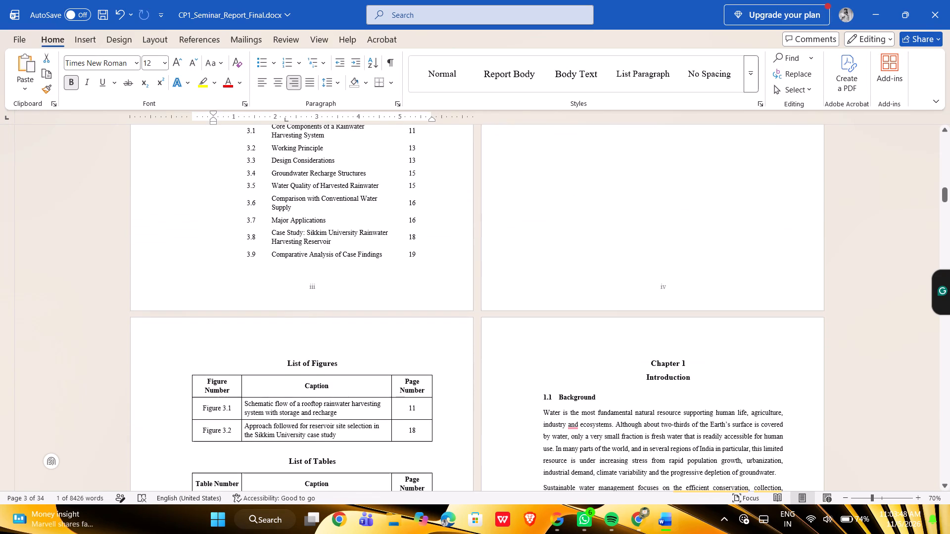
pyautogui.scroll(-1, 192, 255)
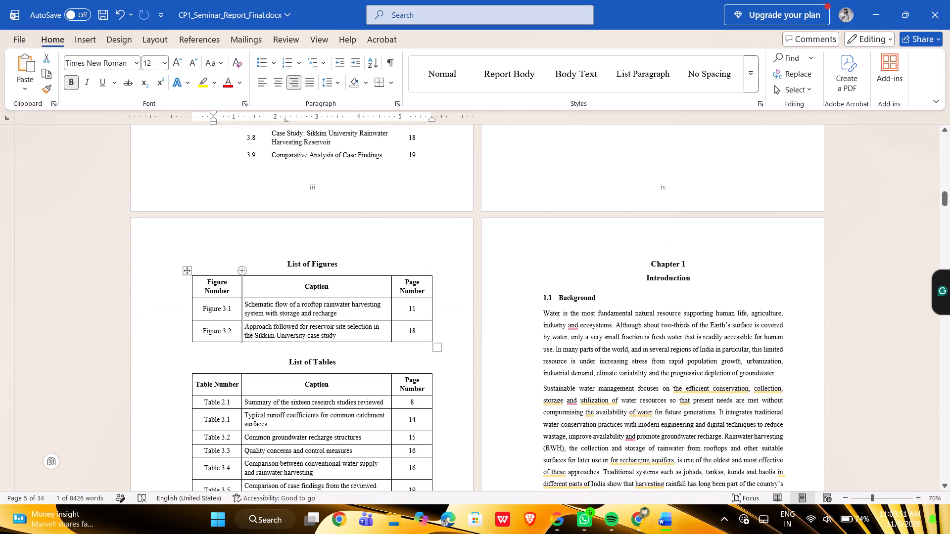
pyautogui.click(187, 268)
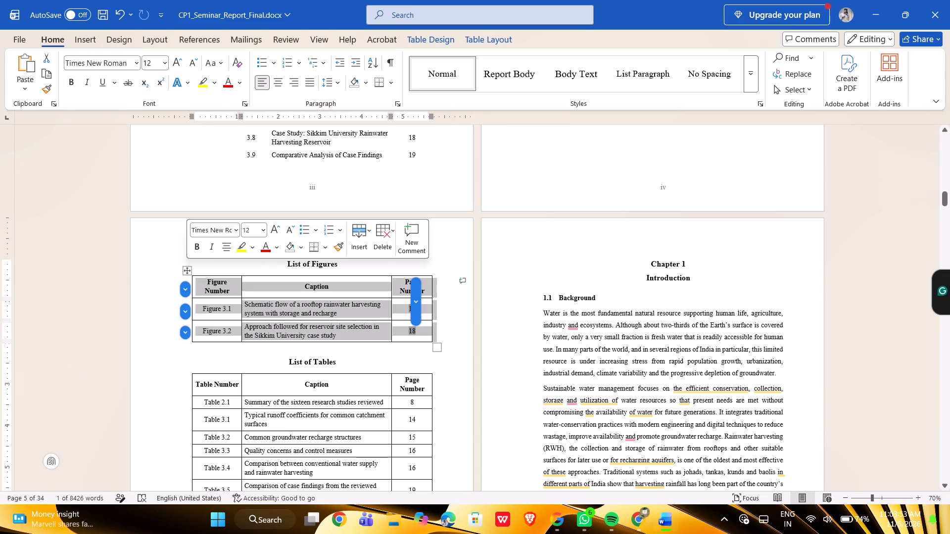
pyautogui.click(423, 43)
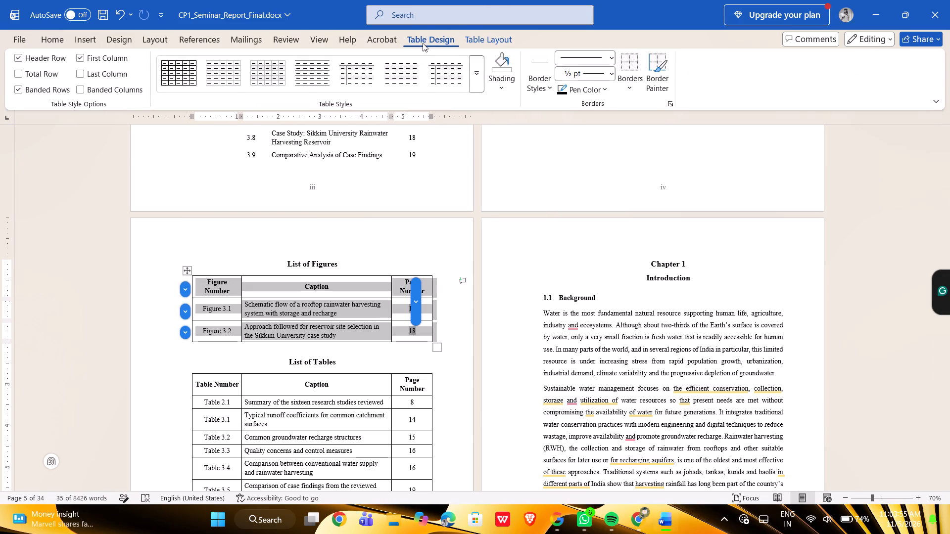
pyautogui.click(634, 88)
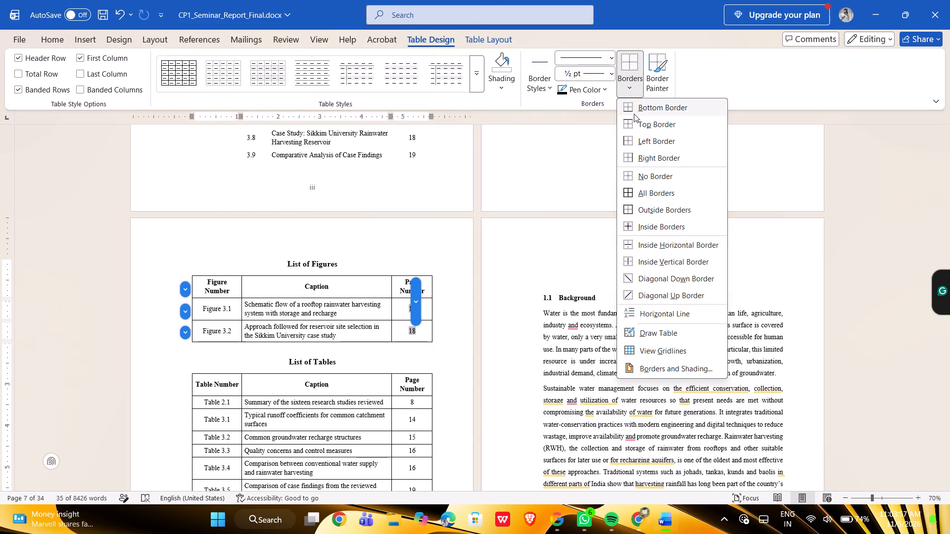
pyautogui.click(641, 178)
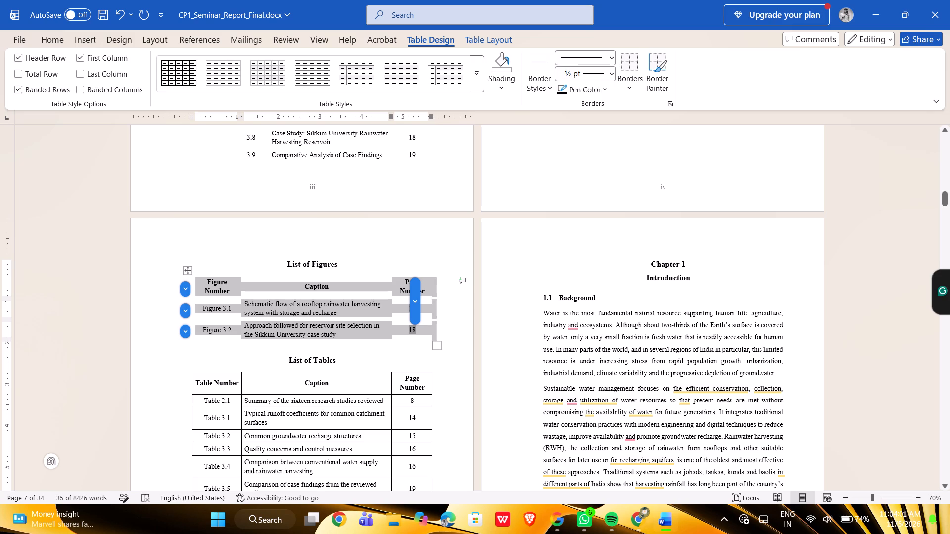
# Apply No Border to the whole table under the List of Tables heading.
pyautogui.click(198, 370)
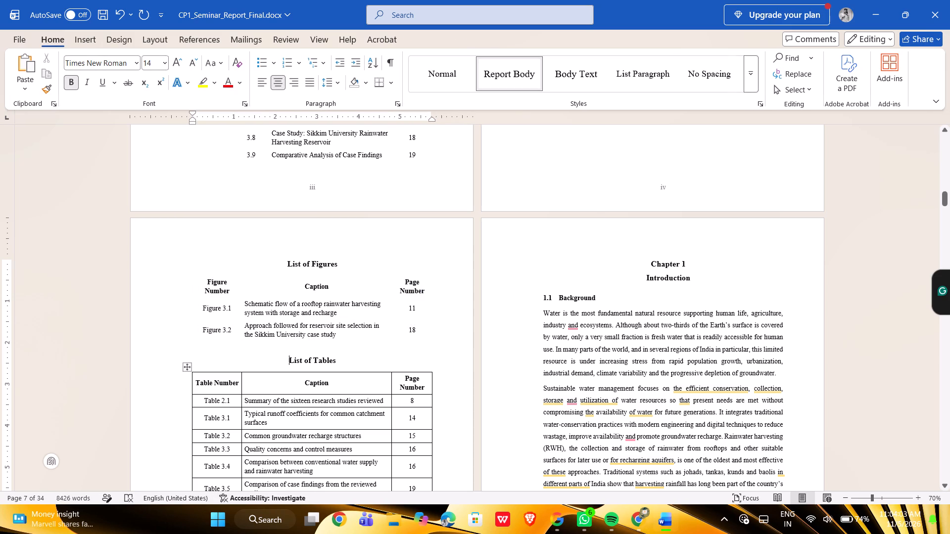
pyautogui.click(188, 370)
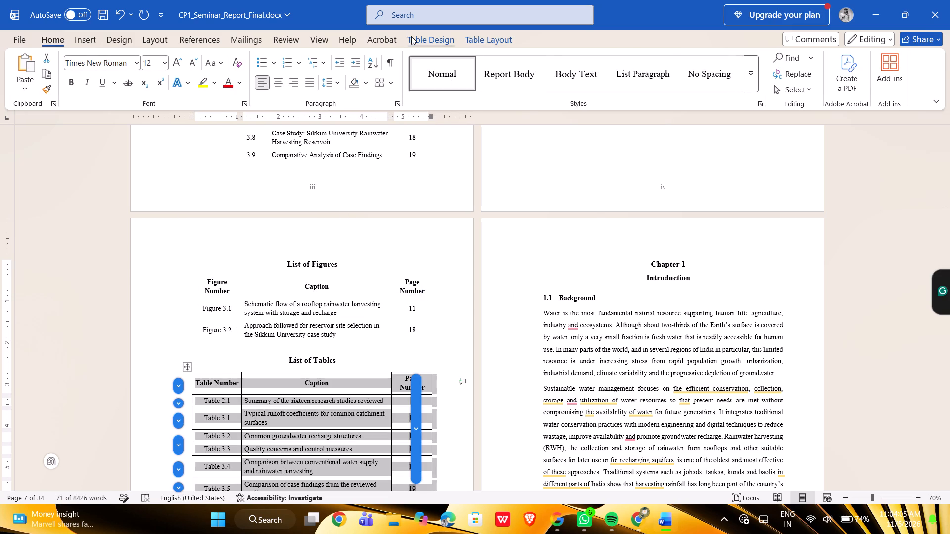
pyautogui.click(412, 38)
pyautogui.click(622, 74)
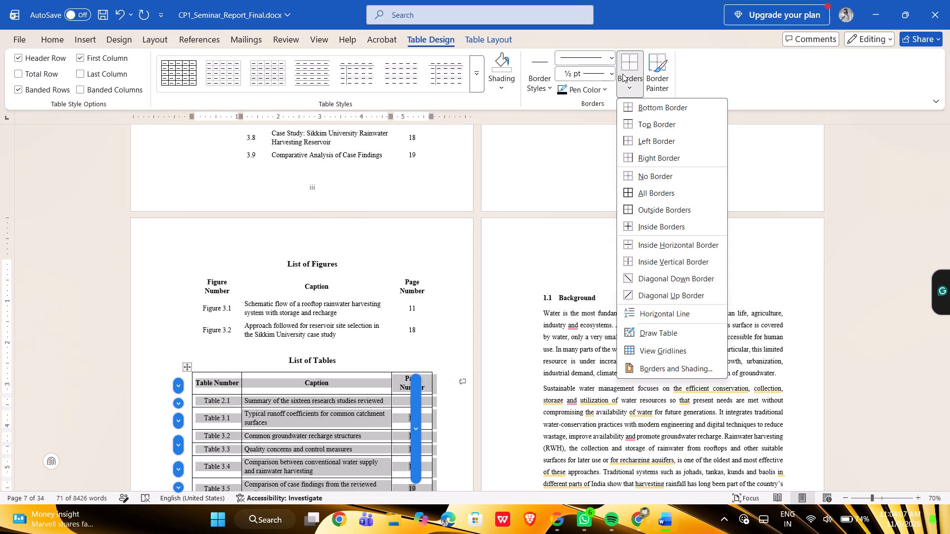
pyautogui.click(648, 182)
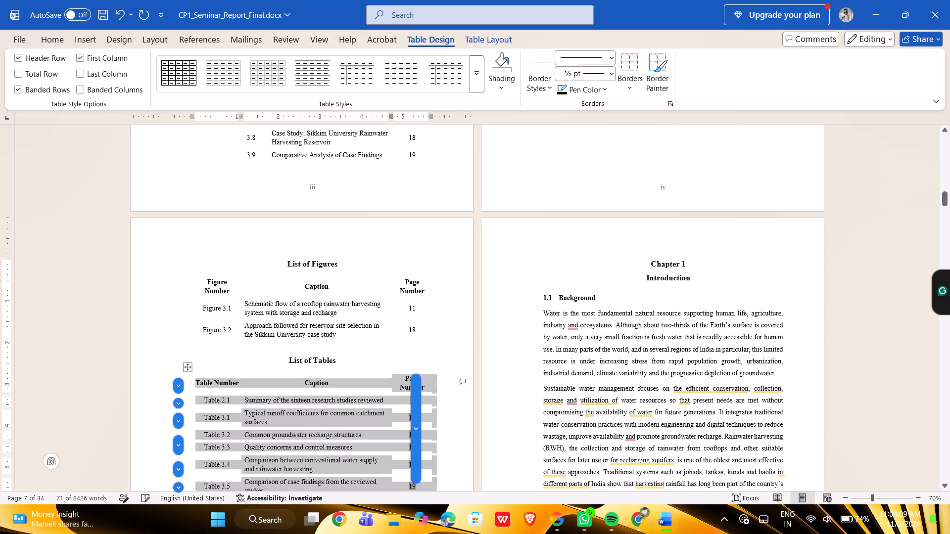
pyautogui.scroll(-1, 445, 281)
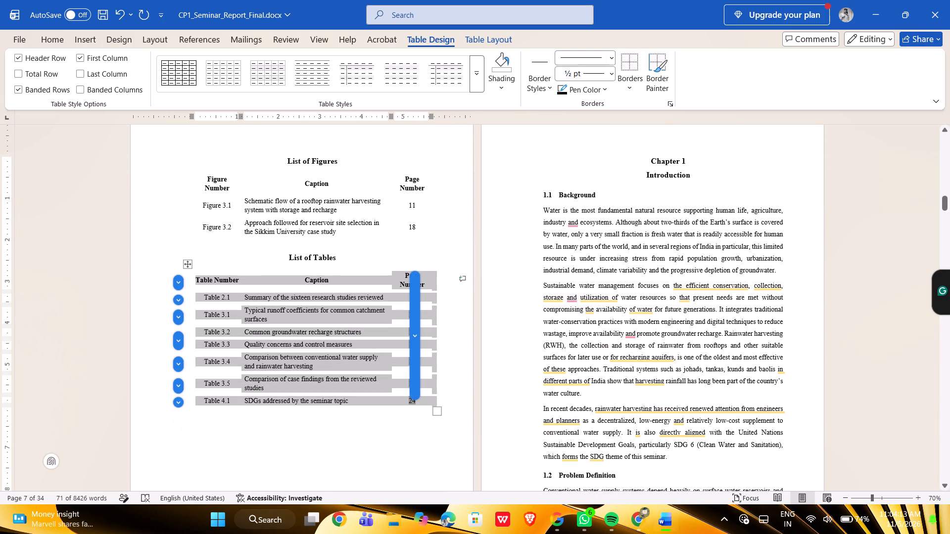
# Return to the report's front page and save the document under its existing name.
pyautogui.scroll(3, 328, 408)
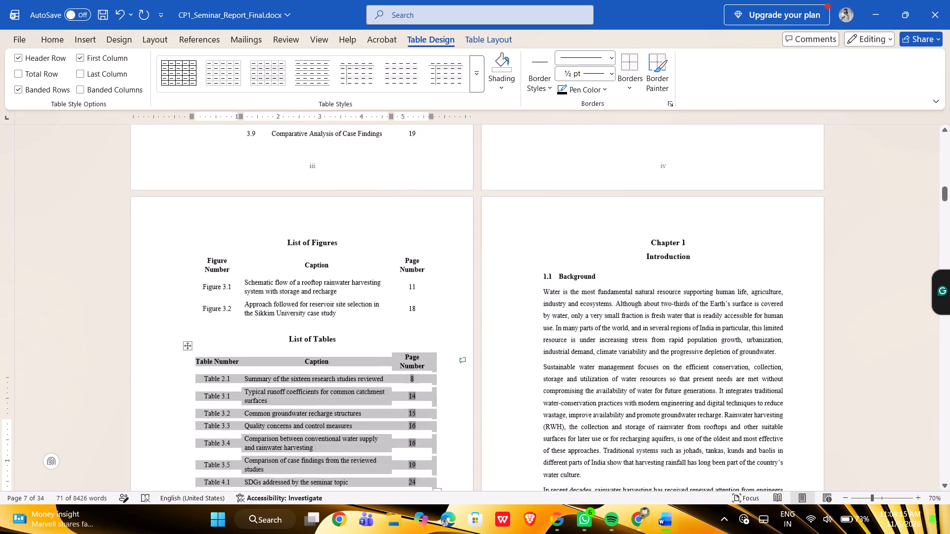
pyautogui.scroll(6, 328, 408)
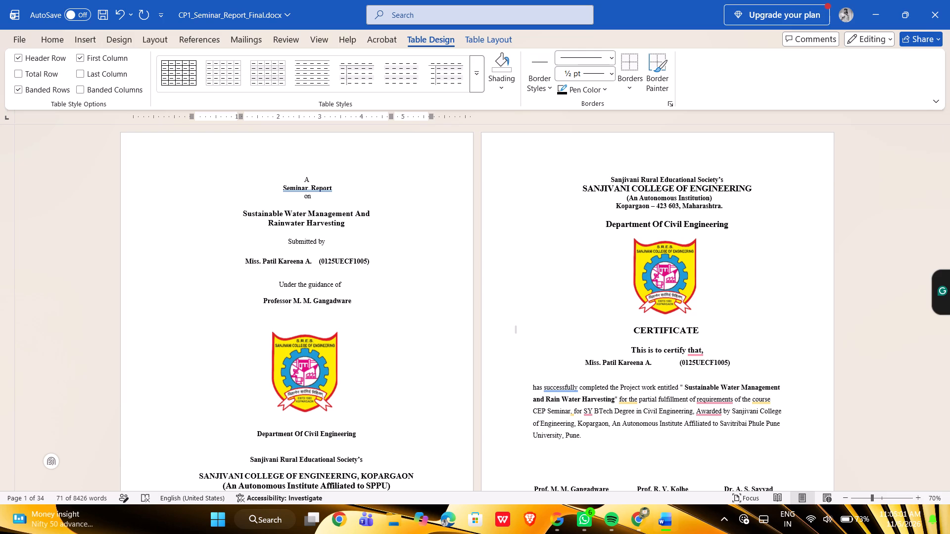
pyautogui.hotkey('ctrl', 's')
pyautogui.click(17, 41)
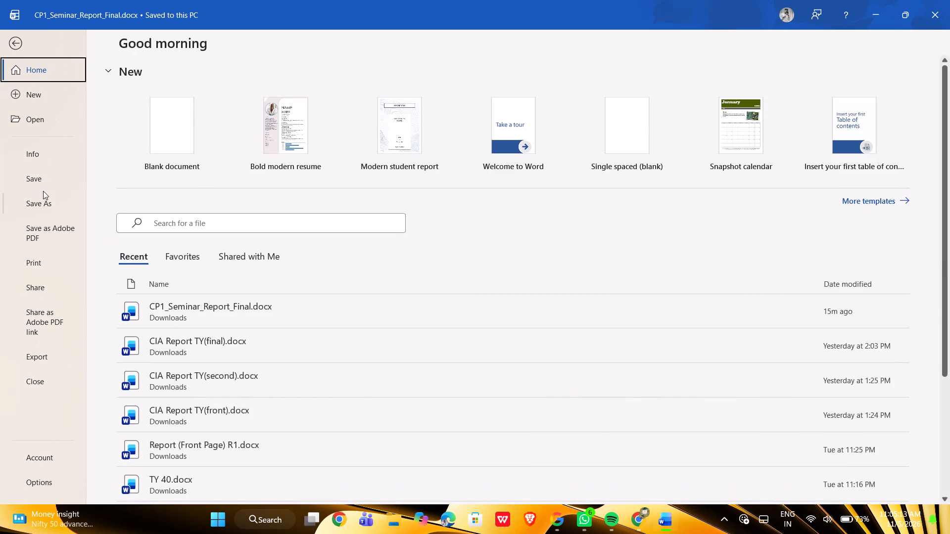
pyautogui.click(37, 175)
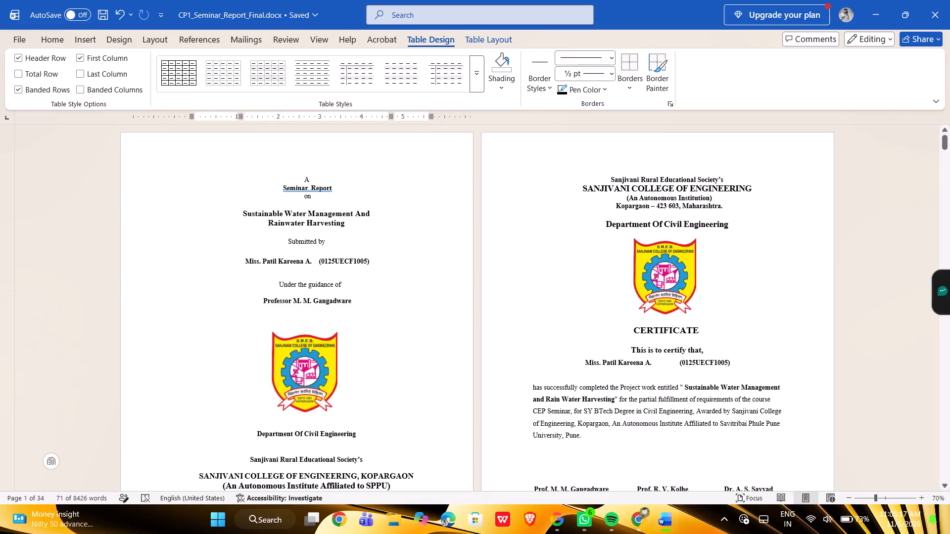
# Start saving a separate copy of the seminar report with Save As.
pyautogui.click(16, 35)
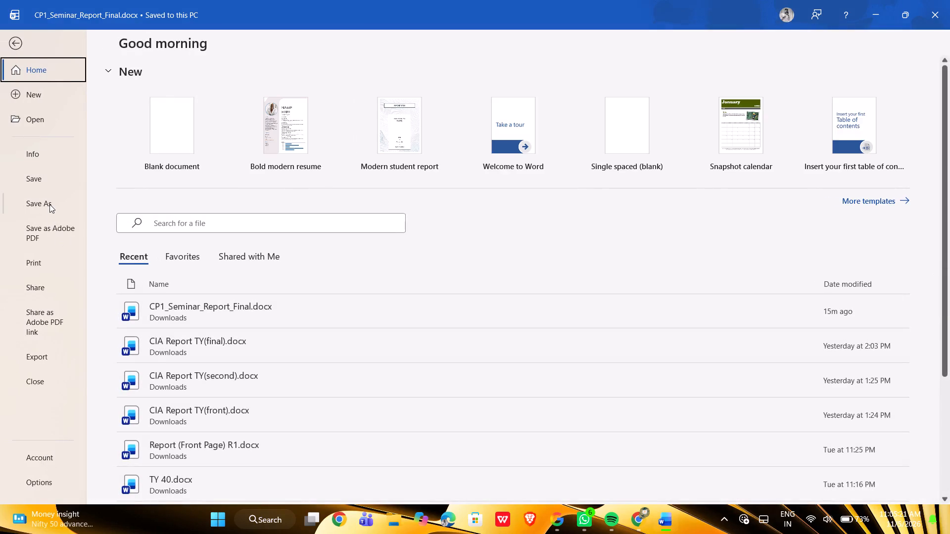
pyautogui.click(49, 204)
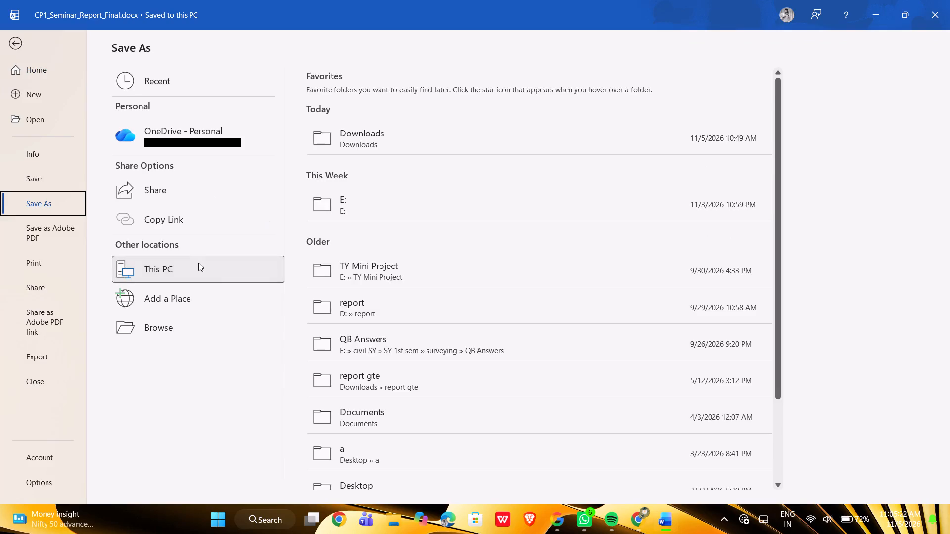
# Save the report copy in the Downloads folder as a Word document named "shevat kara aata".
pyautogui.click(419, 138)
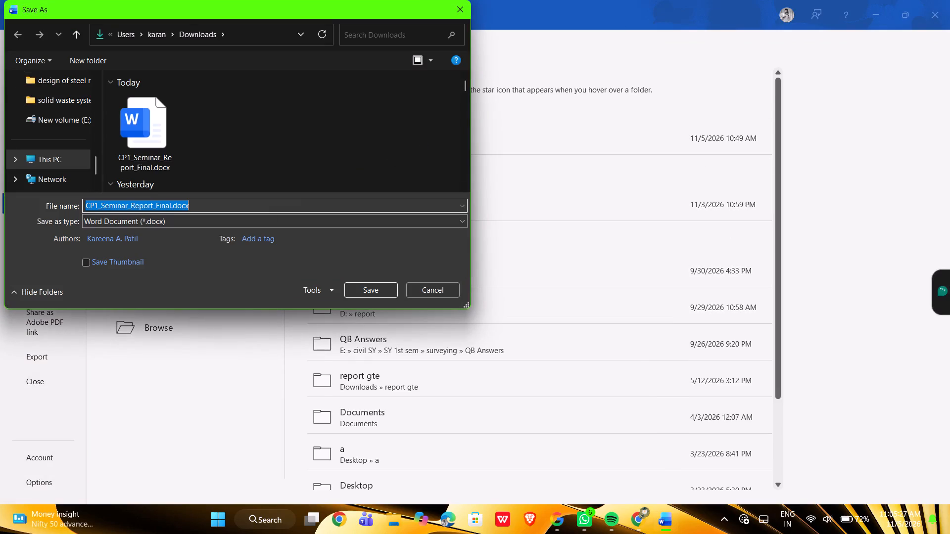